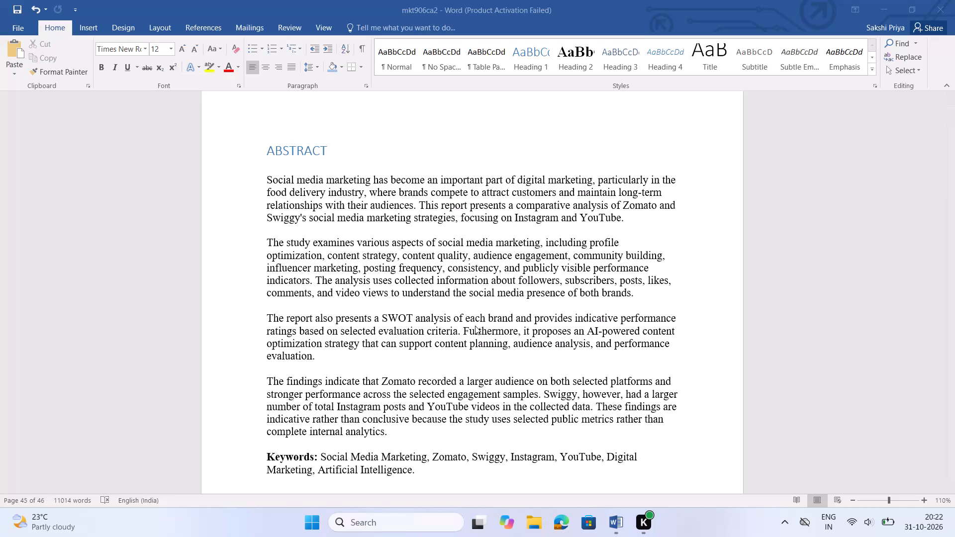
Read through the report from the Abstract and Introduction to the Justification for Competitor Selection section.
{"action": "scroll", "coordinate": [475, 326], "scroll_direction": "down", "scroll_amount": 1}
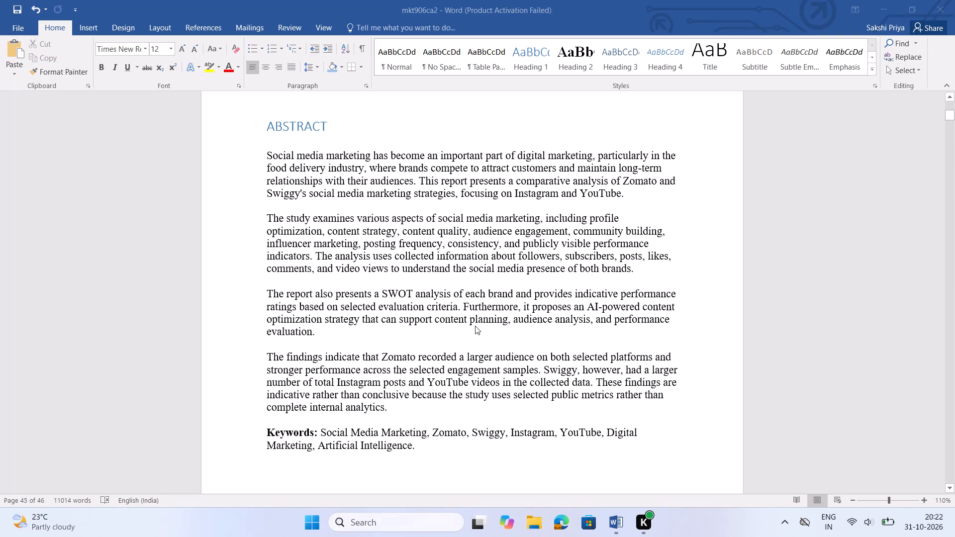
{"action": "scroll", "coordinate": [475, 326], "scroll_direction": "down", "scroll_amount": 1}
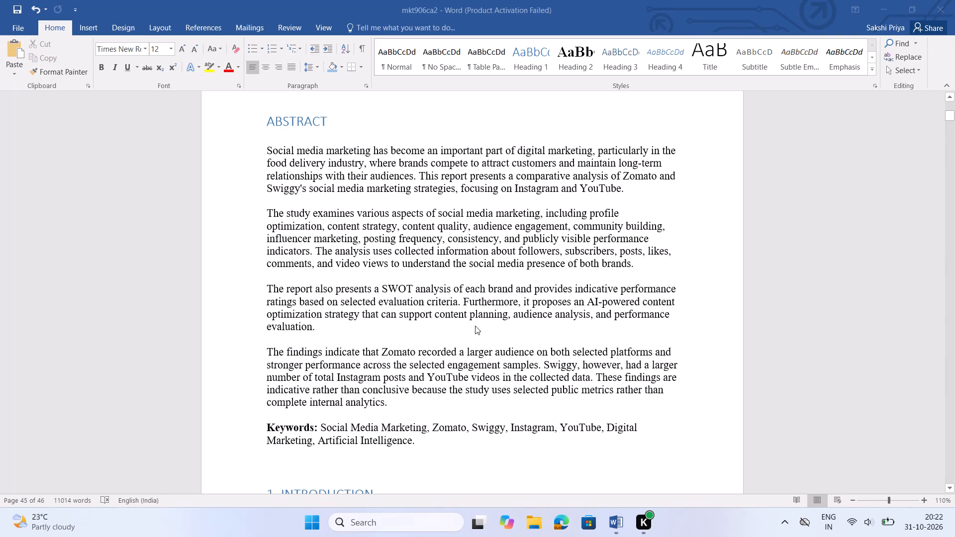
{"action": "scroll", "coordinate": [475, 326], "scroll_direction": "down", "scroll_amount": 1}
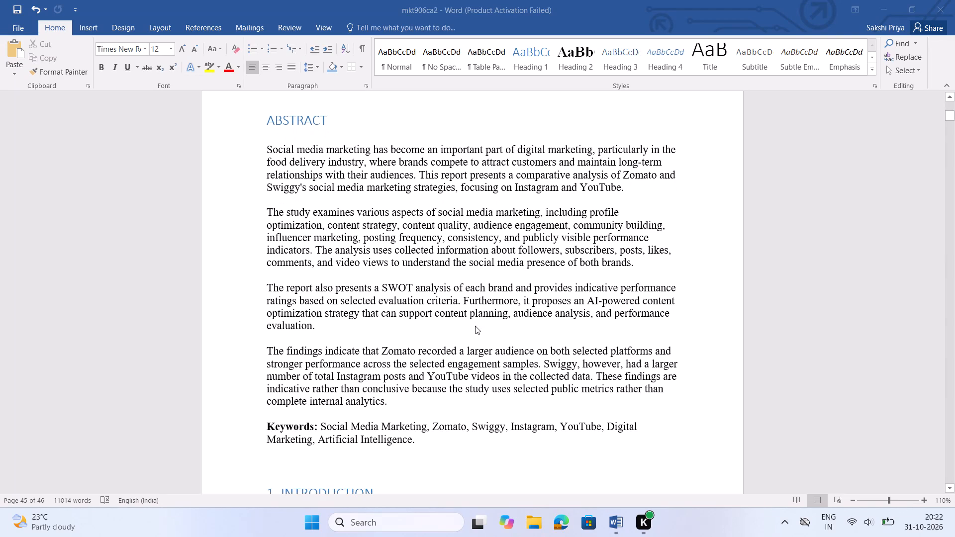
{"action": "scroll", "coordinate": [475, 326], "scroll_direction": "down", "scroll_amount": 1}
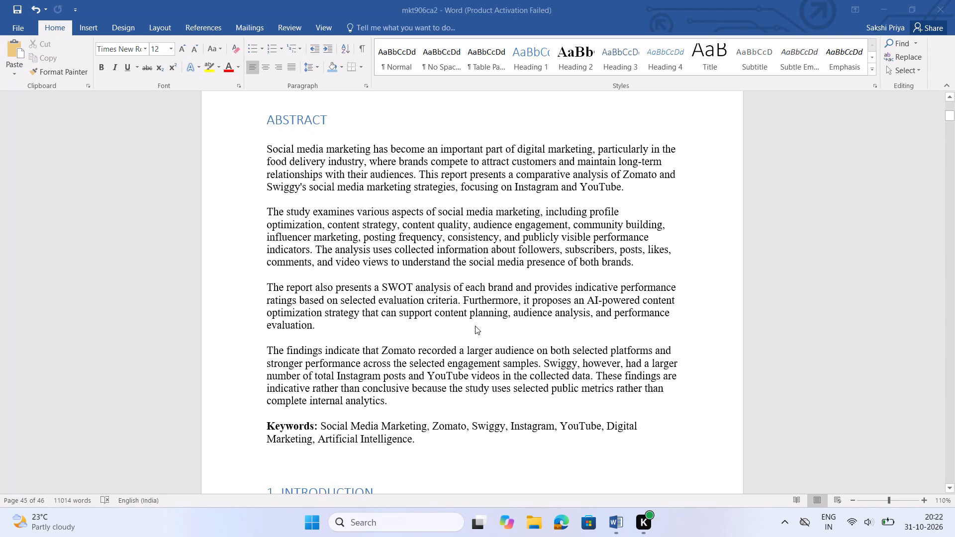
{"action": "scroll", "coordinate": [475, 326], "scroll_direction": "down", "scroll_amount": 2}
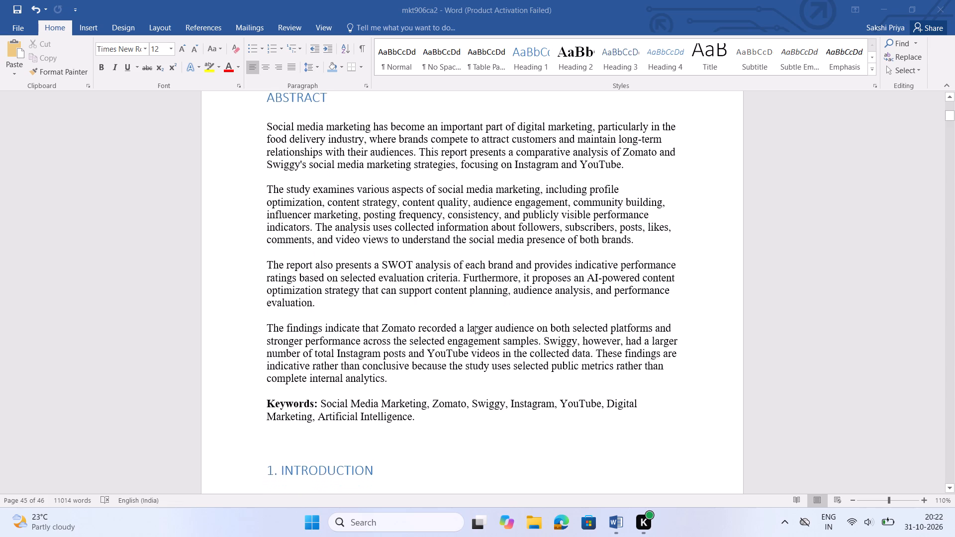
{"action": "scroll", "coordinate": [475, 326], "scroll_direction": "up", "scroll_amount": 1}
{"action": "scroll", "coordinate": [475, 326], "scroll_direction": "down", "scroll_amount": 1}
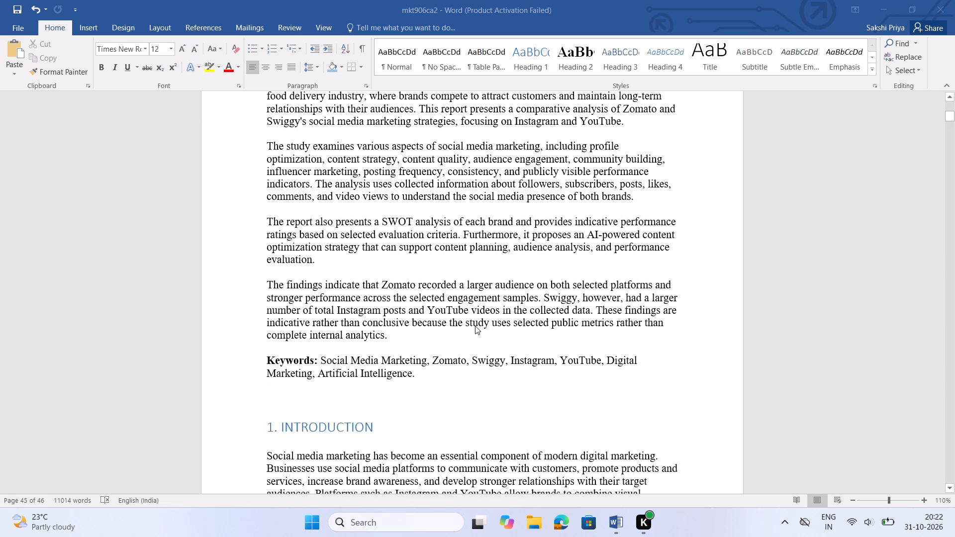
{"action": "scroll", "coordinate": [475, 326], "scroll_direction": "down", "scroll_amount": 6}
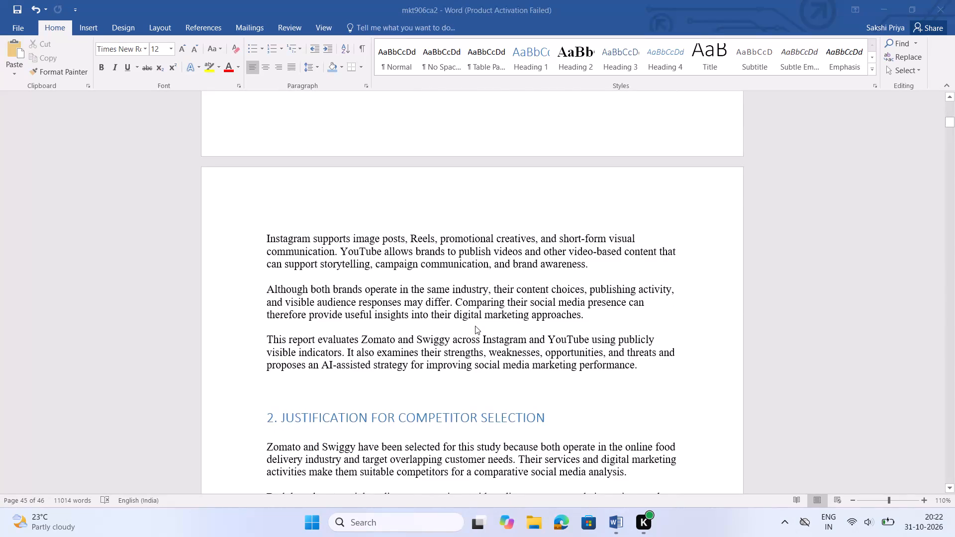
{"action": "scroll", "coordinate": [475, 326], "scroll_direction": "down", "scroll_amount": 3}
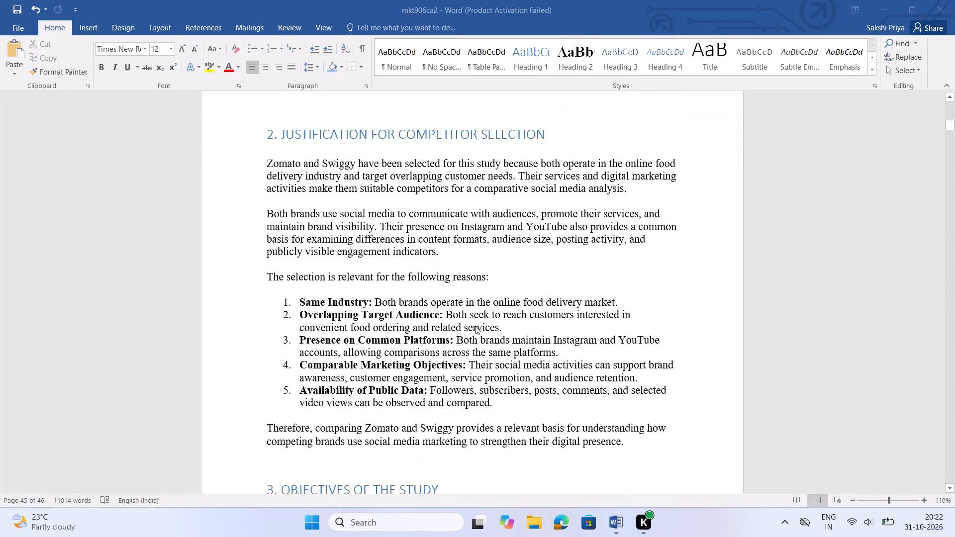
{"action": "scroll", "coordinate": [475, 326], "scroll_direction": "down", "scroll_amount": 2}
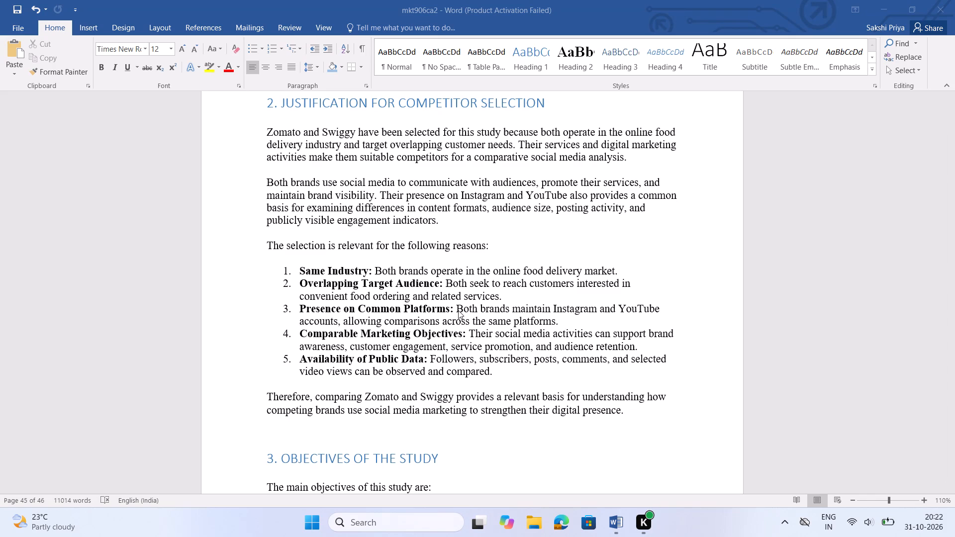
Review the report from section 2, Justification for Competitor Selection, to the start of section 5, checking headings and content.
{"action": "scroll", "coordinate": [458, 310], "scroll_direction": "up", "scroll_amount": 1}
{"action": "scroll", "coordinate": [458, 310], "scroll_direction": "down", "scroll_amount": 1}
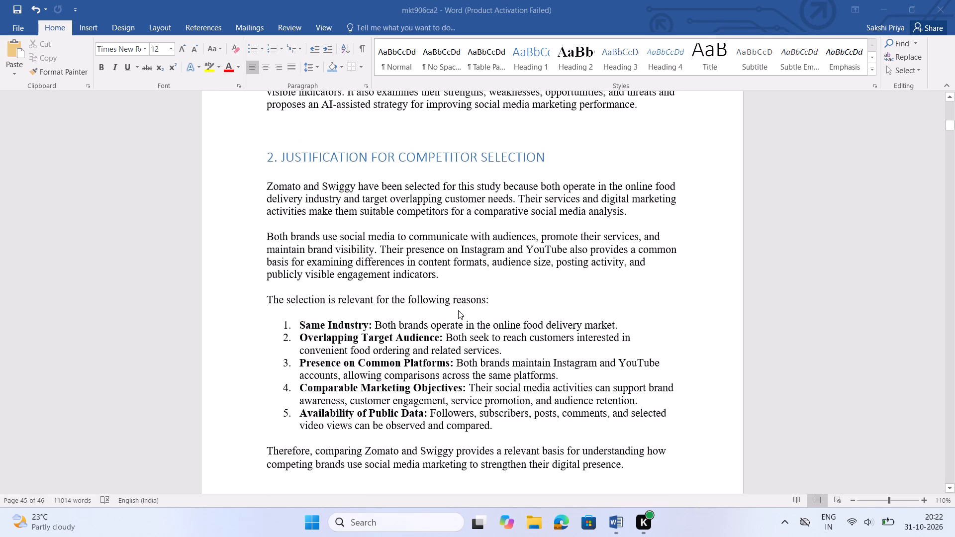
{"action": "scroll", "coordinate": [458, 310], "scroll_direction": "down", "scroll_amount": 9}
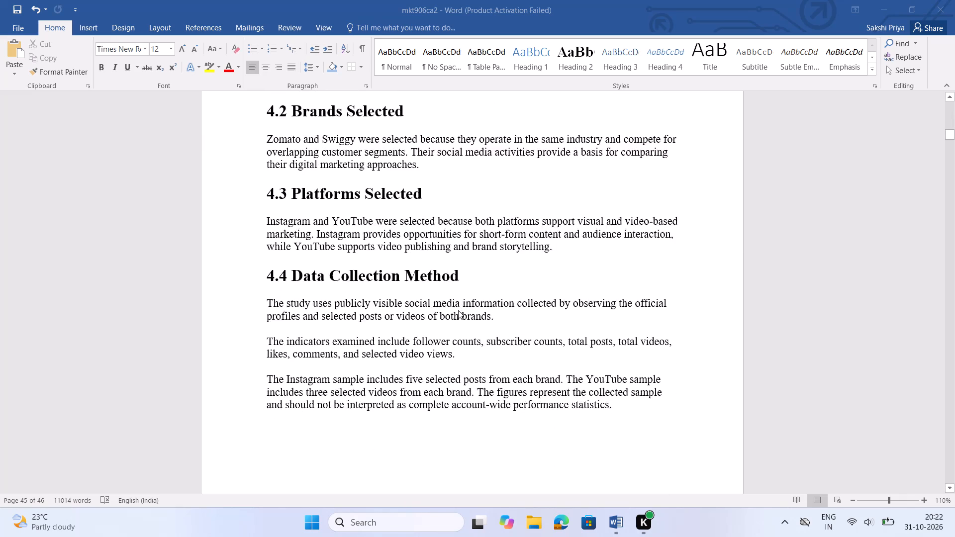
{"action": "scroll", "coordinate": [458, 310], "scroll_direction": "down", "scroll_amount": 4}
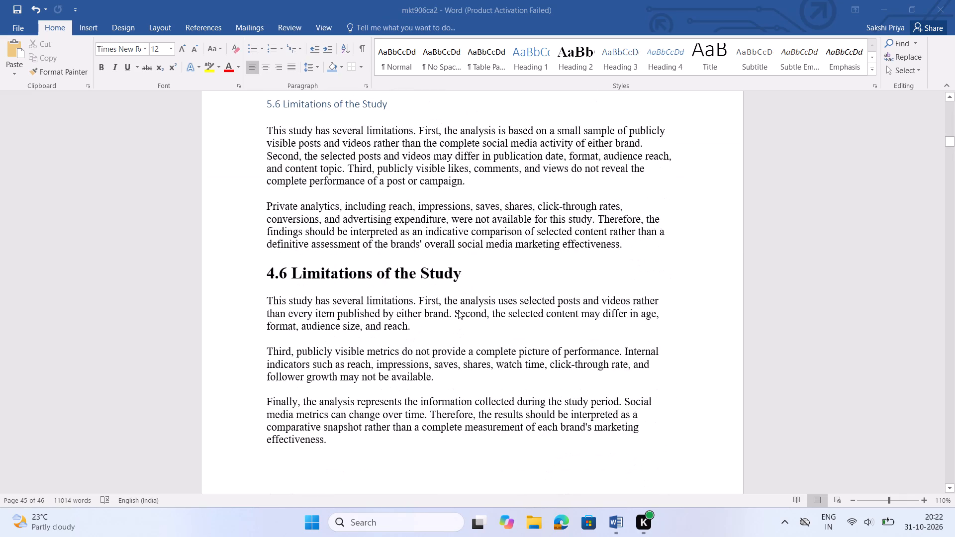
{"action": "scroll", "coordinate": [458, 310], "scroll_direction": "down", "scroll_amount": 3}
{"action": "scroll", "coordinate": [458, 310], "scroll_direction": "up", "scroll_amount": 1}
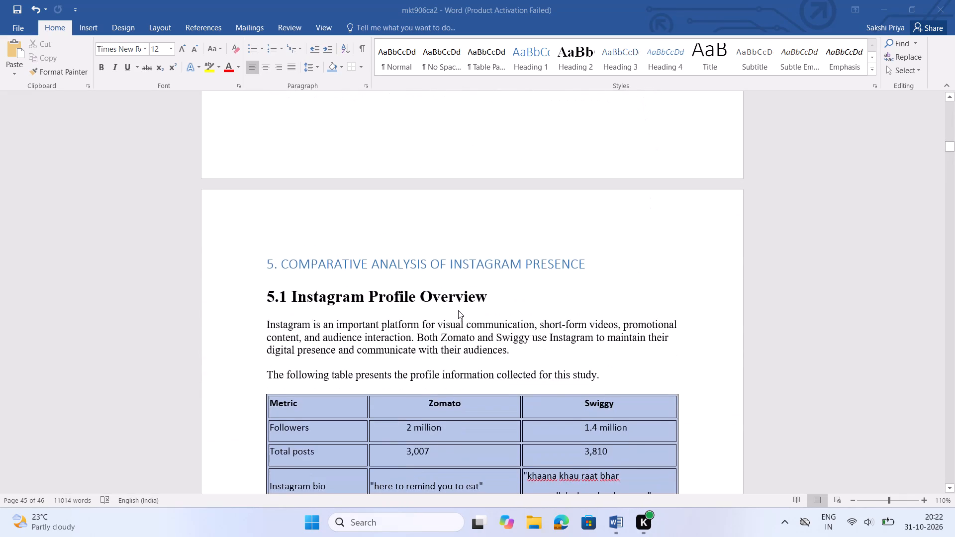
Delete the duplicate 5.6 Limitations of the Study heading and its two paragraphs, located above section 4.6.
{"action": "scroll", "coordinate": [458, 310], "scroll_direction": "up", "scroll_amount": 4}
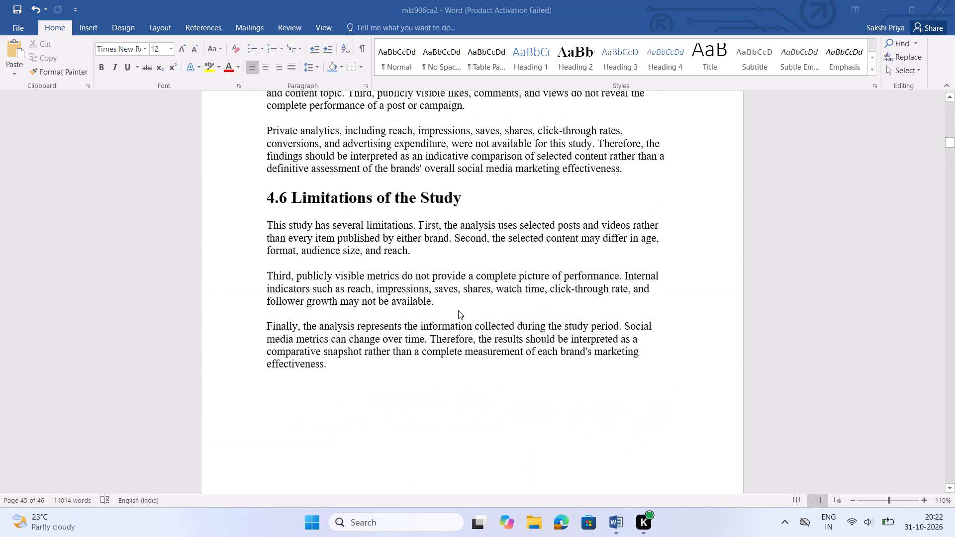
{"action": "scroll", "coordinate": [458, 310], "scroll_direction": "up", "scroll_amount": 2}
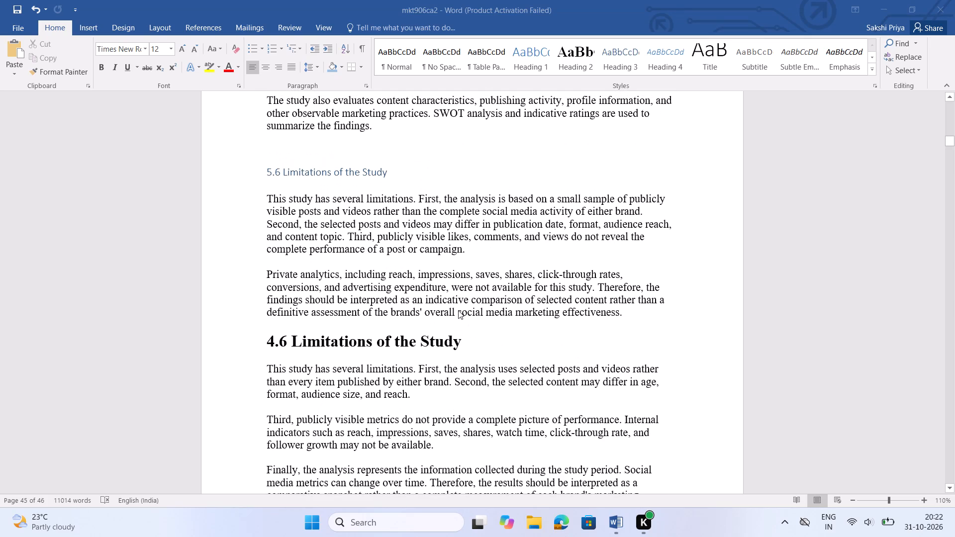
{"action": "scroll", "coordinate": [458, 310], "scroll_direction": "up", "scroll_amount": 1}
{"action": "scroll", "coordinate": [458, 310], "scroll_direction": "right", "scroll_amount": 1}
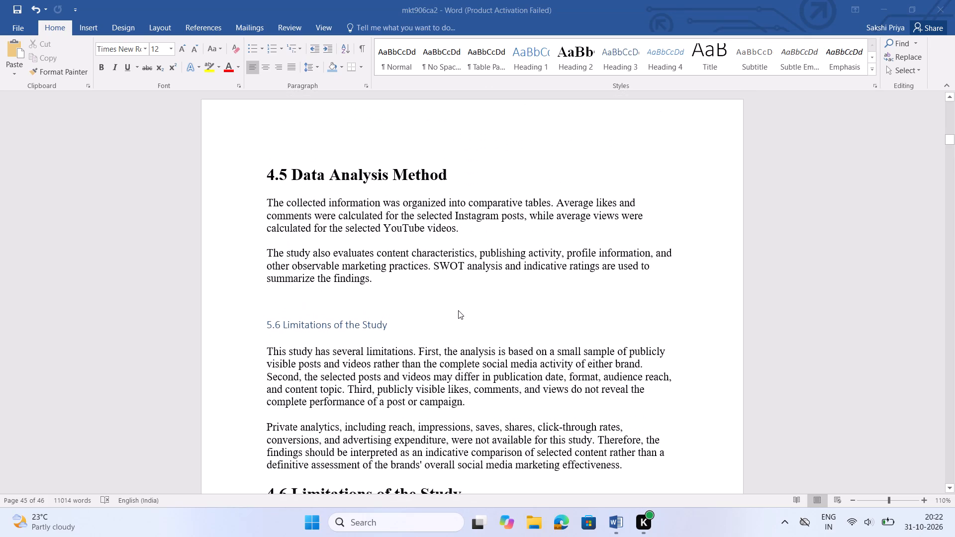
{"action": "scroll", "coordinate": [458, 310], "scroll_direction": "right", "scroll_amount": 1}
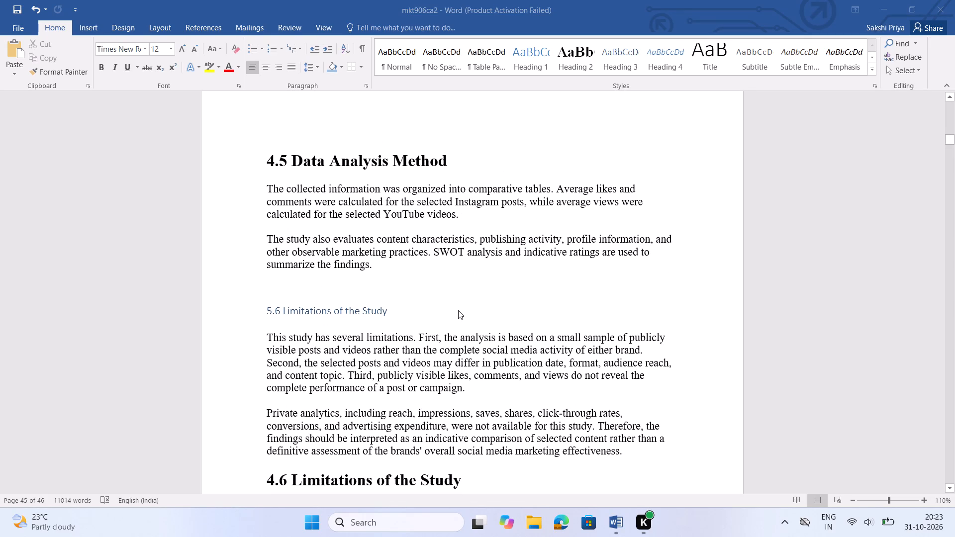
{"action": "scroll", "coordinate": [458, 310], "scroll_direction": "right", "scroll_amount": 3}
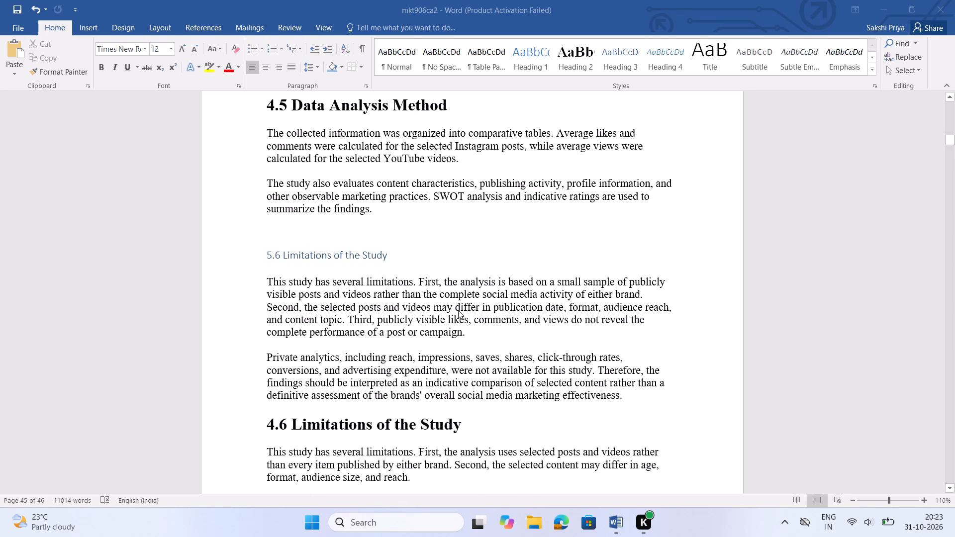
{"action": "scroll", "coordinate": [458, 310], "scroll_direction": "down", "scroll_amount": 1}
{"action": "left_click", "coordinate": [631, 343]}
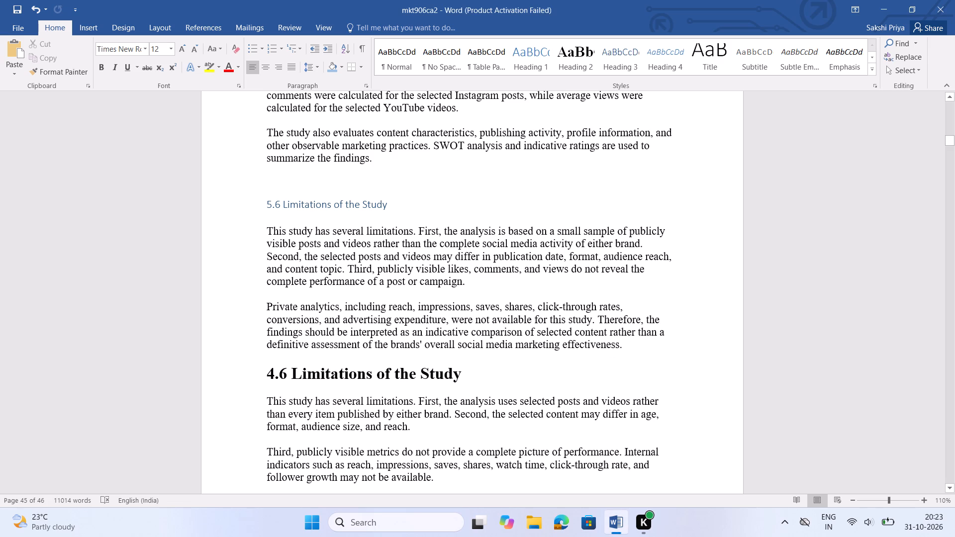
{"action": "left_click", "coordinate": [622, 343]}
{"action": "left_click_drag", "start_coordinate": [632, 351], "coordinate": [401, 351]}
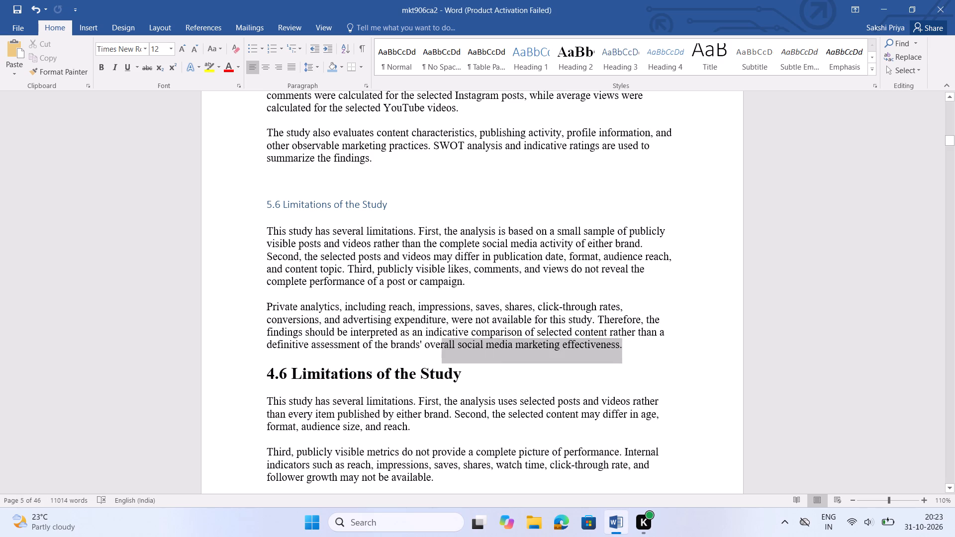
{"action": "left_click_drag", "start_coordinate": [401, 351], "coordinate": [265, 199]}
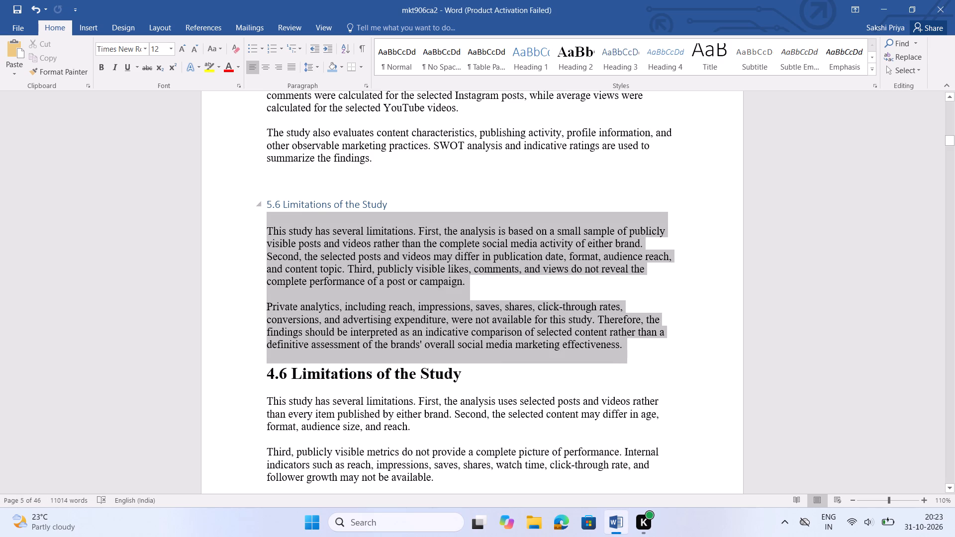
{"action": "left_click_drag", "start_coordinate": [265, 199], "coordinate": [266, 195]}
{"action": "key", "text": "BackSpace"}
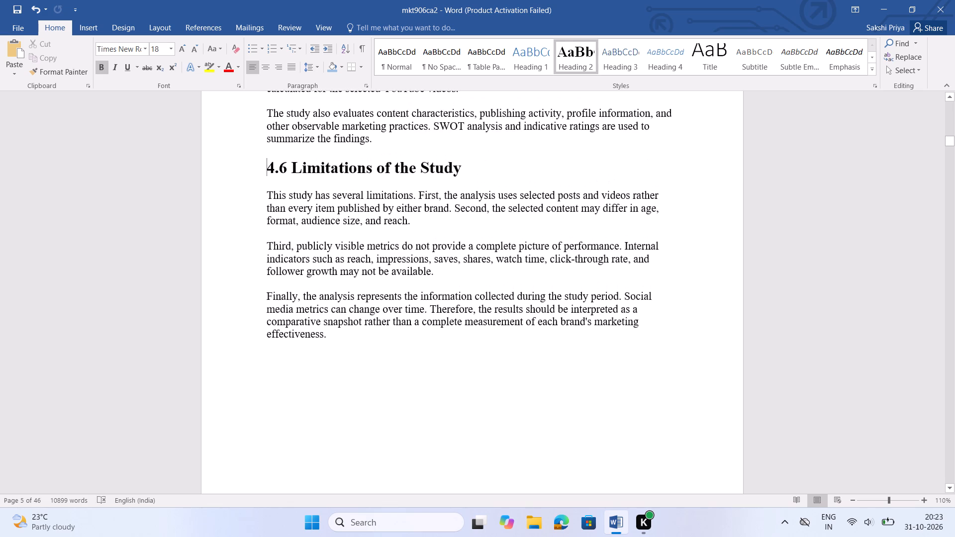
Insert a blank line between the end of section 4.5 and the 4.6 Limitations of the Study heading.
{"action": "left_click", "coordinate": [416, 141]}
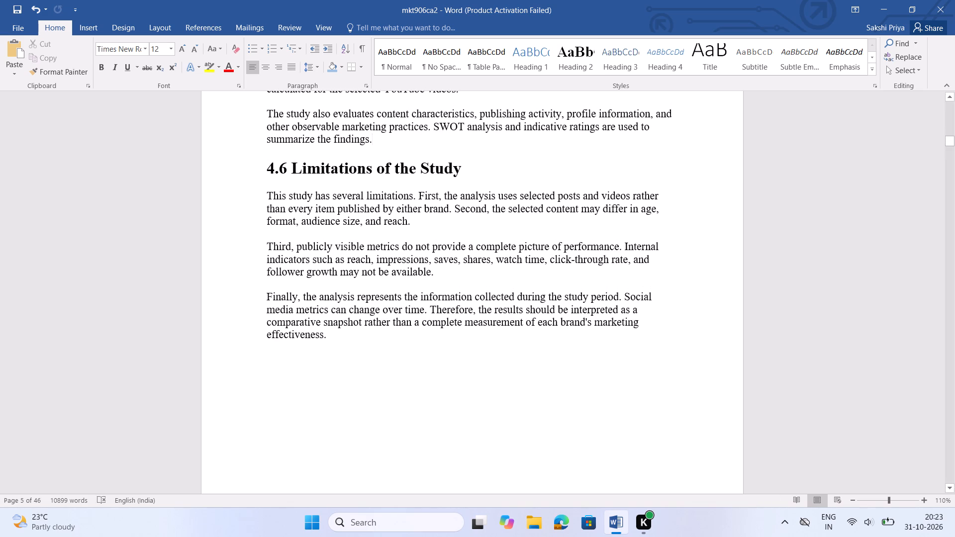
{"action": "key", "text": "Return"}
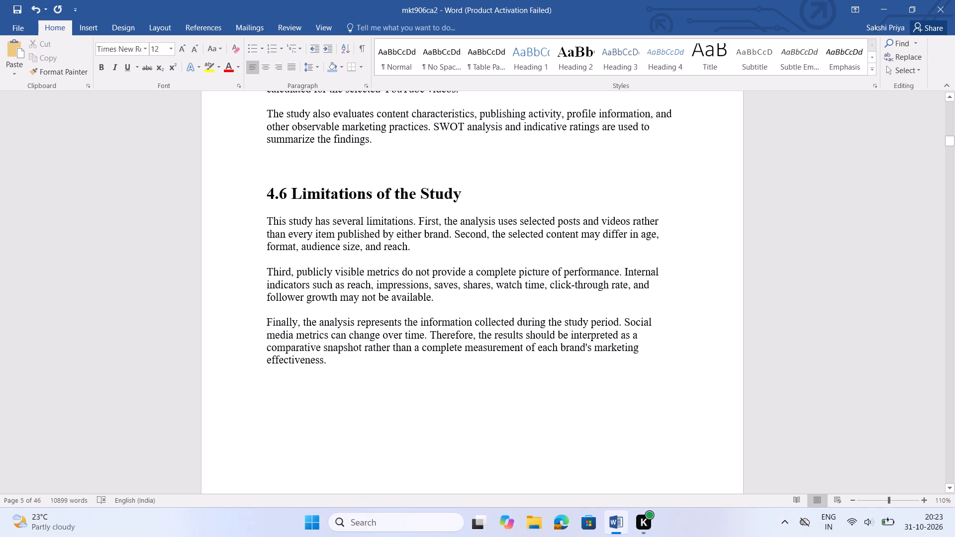
Check the spacing between sections 4.5 Data Analysis Method and 4.6 Limitations of the Study, and reread the limitations text.
{"action": "scroll", "coordinate": [517, 418], "scroll_direction": "right", "scroll_amount": 1}
{"action": "scroll", "coordinate": [517, 418], "scroll_direction": "down", "scroll_amount": 2}
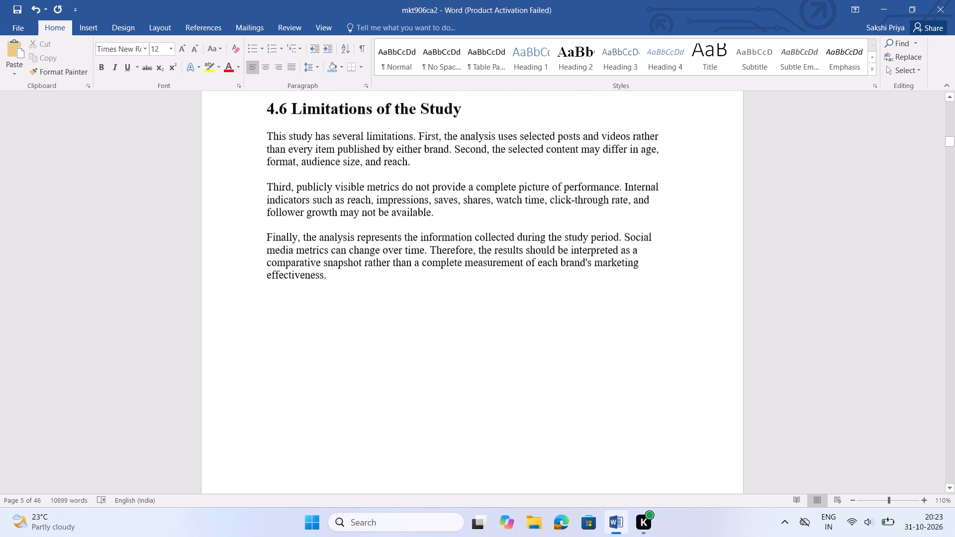
{"action": "scroll", "coordinate": [517, 418], "scroll_direction": "down", "scroll_amount": 1}
{"action": "scroll", "coordinate": [517, 418], "scroll_direction": "up", "scroll_amount": 2}
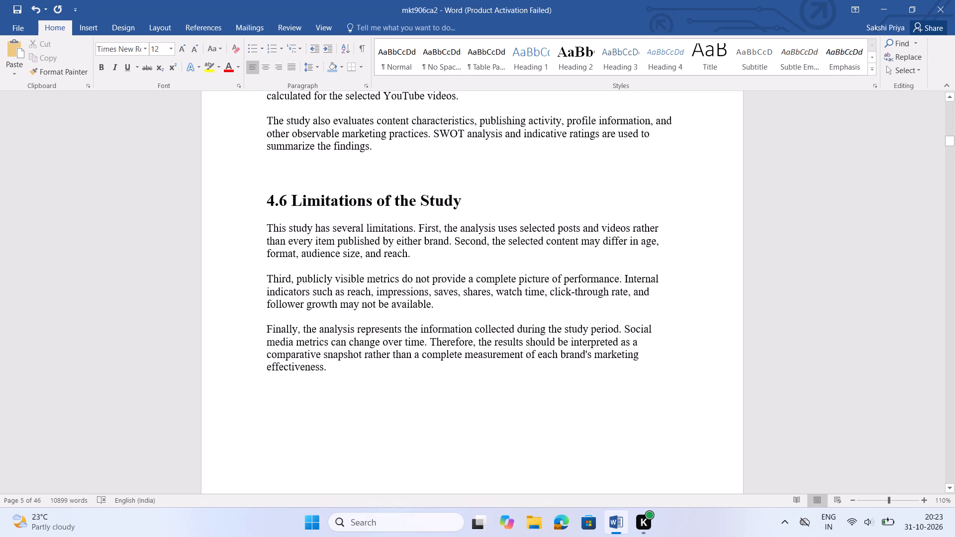
{"action": "scroll", "coordinate": [517, 418], "scroll_direction": "up", "scroll_amount": 3}
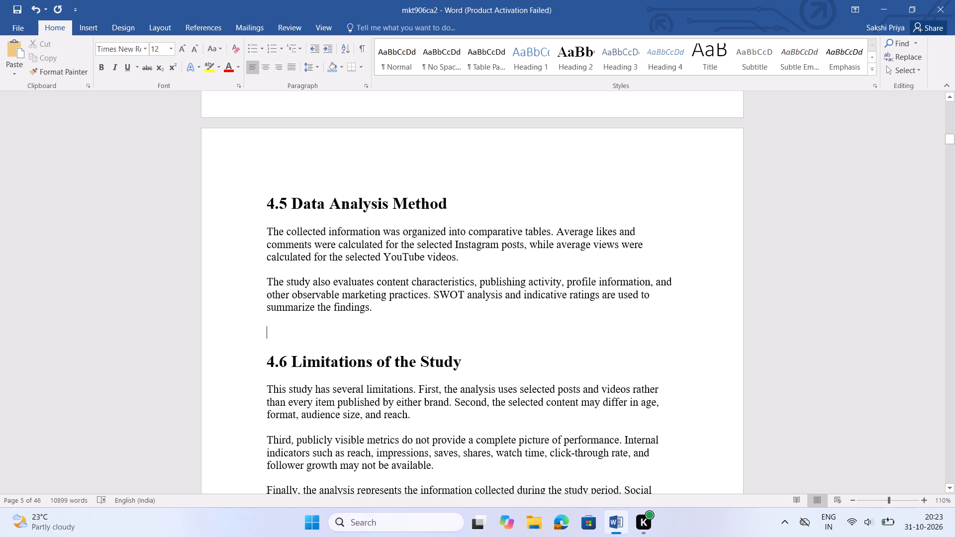
{"action": "scroll", "coordinate": [536, 404], "scroll_direction": "down", "scroll_amount": 1}
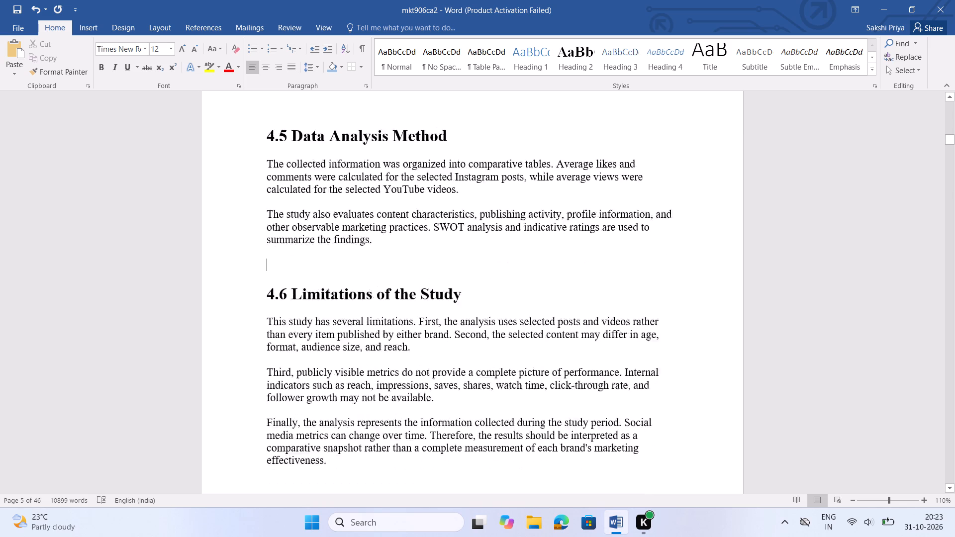
Review section 5 of the report from the 5.1 Instagram Profile Overview table and profile figure to 5.2.3 Visual Branding.
{"action": "scroll", "coordinate": [536, 404], "scroll_direction": "down", "scroll_amount": 6}
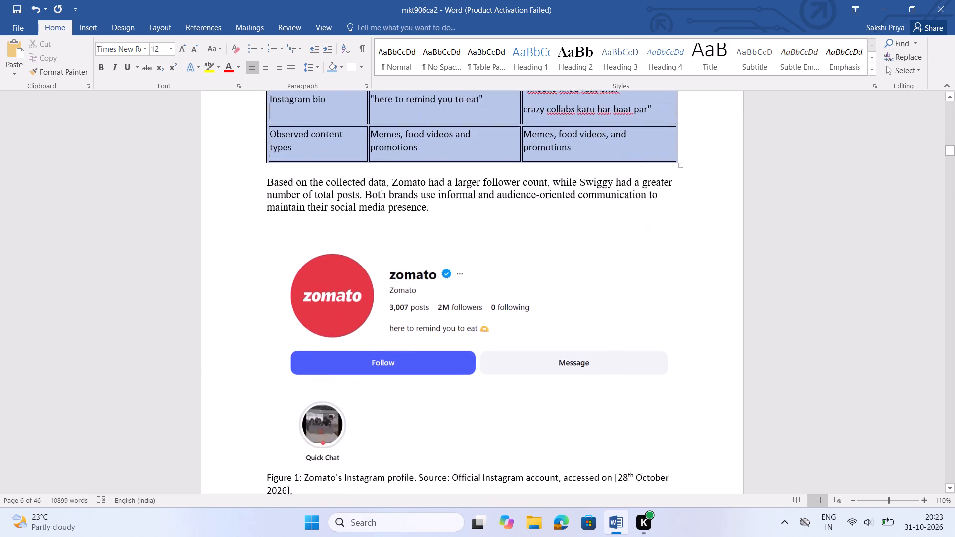
{"action": "scroll", "coordinate": [536, 404], "scroll_direction": "down", "scroll_amount": 2}
{"action": "scroll", "coordinate": [536, 404], "scroll_direction": "up", "scroll_amount": 1}
{"action": "scroll", "coordinate": [536, 404], "scroll_direction": "down", "scroll_amount": 1}
{"action": "scroll", "coordinate": [536, 404], "scroll_direction": "up", "scroll_amount": 1}
{"action": "scroll", "coordinate": [536, 404], "scroll_direction": "down", "scroll_amount": 1}
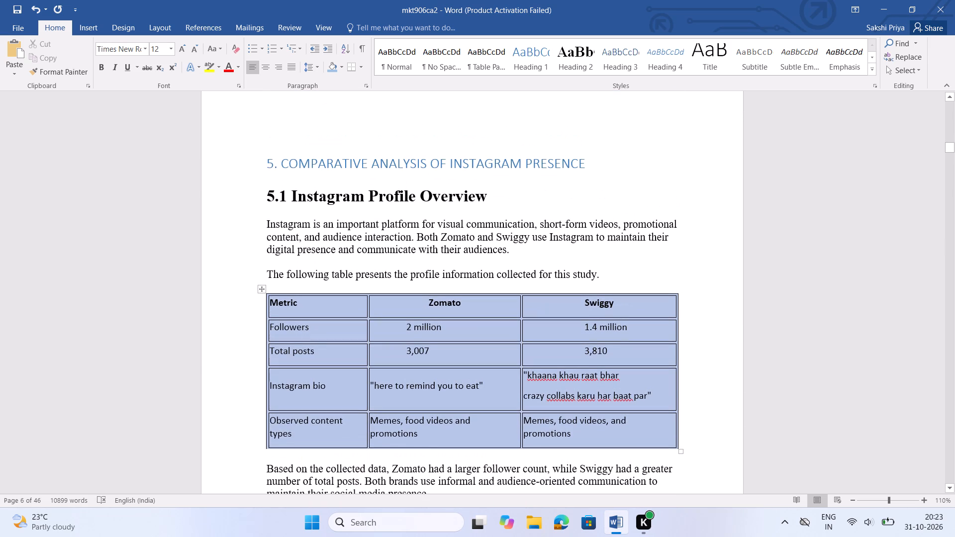
{"action": "scroll", "coordinate": [536, 404], "scroll_direction": "down", "scroll_amount": 2}
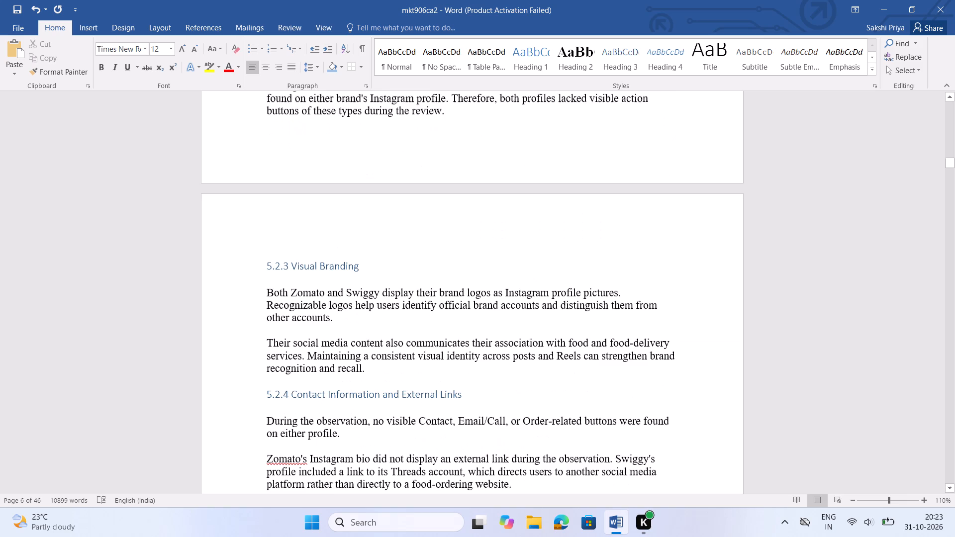
Review 5.2.4 Contact Information and External Links and section 5.3 Content Strategy, including Figures 5.3.1 and 5.3.2.
{"action": "scroll", "coordinate": [536, 404], "scroll_direction": "down", "scroll_amount": 2}
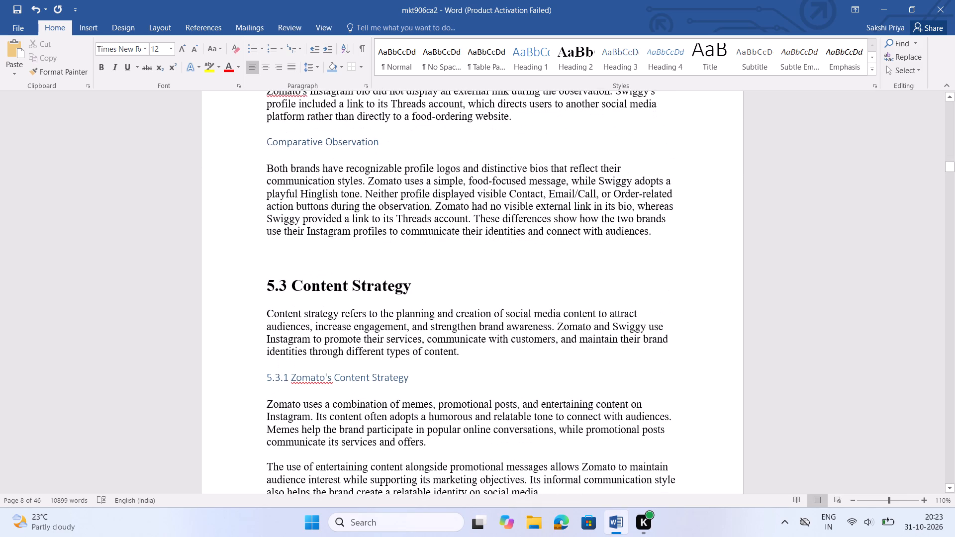
{"action": "scroll", "coordinate": [536, 404], "scroll_direction": "down", "scroll_amount": 2}
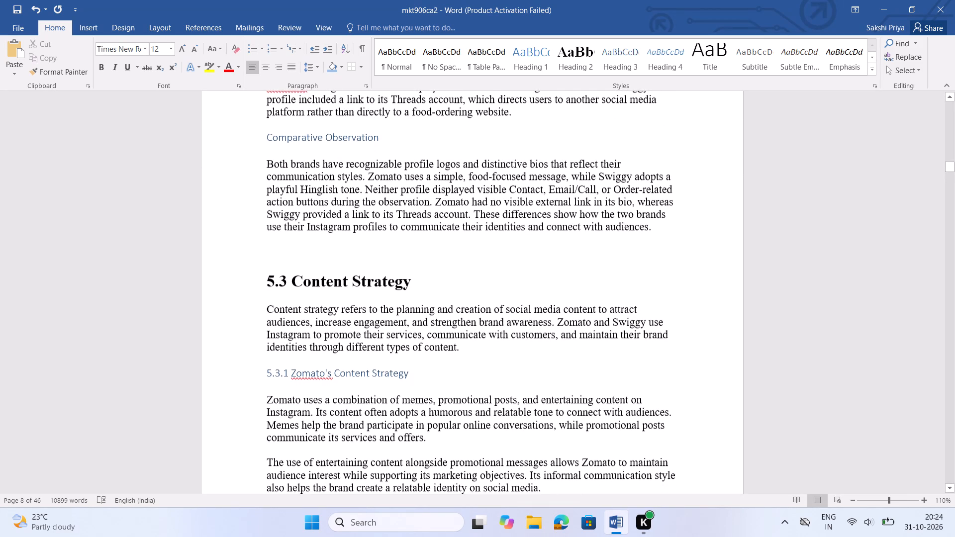
{"action": "scroll", "coordinate": [536, 404], "scroll_direction": "down", "scroll_amount": 2}
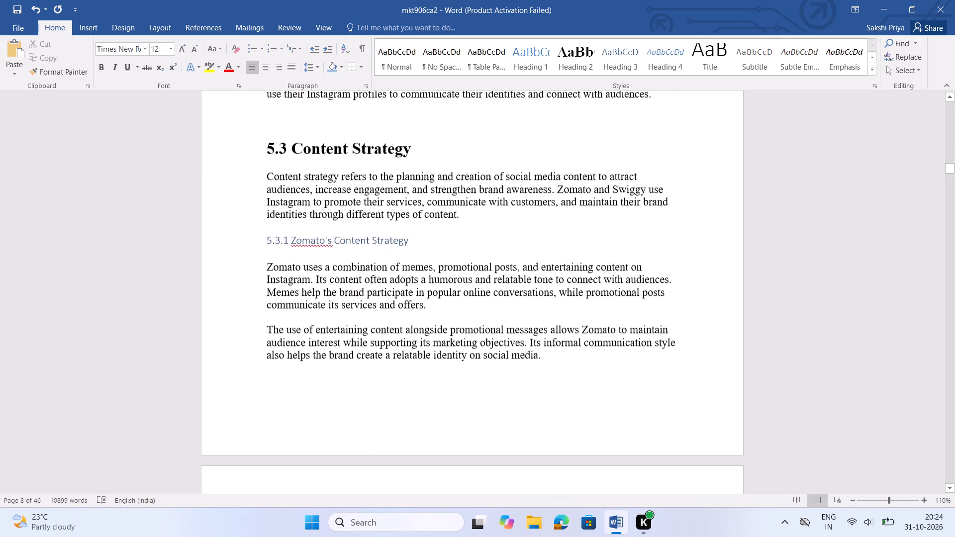
{"action": "scroll", "coordinate": [536, 404], "scroll_direction": "down", "scroll_amount": 4}
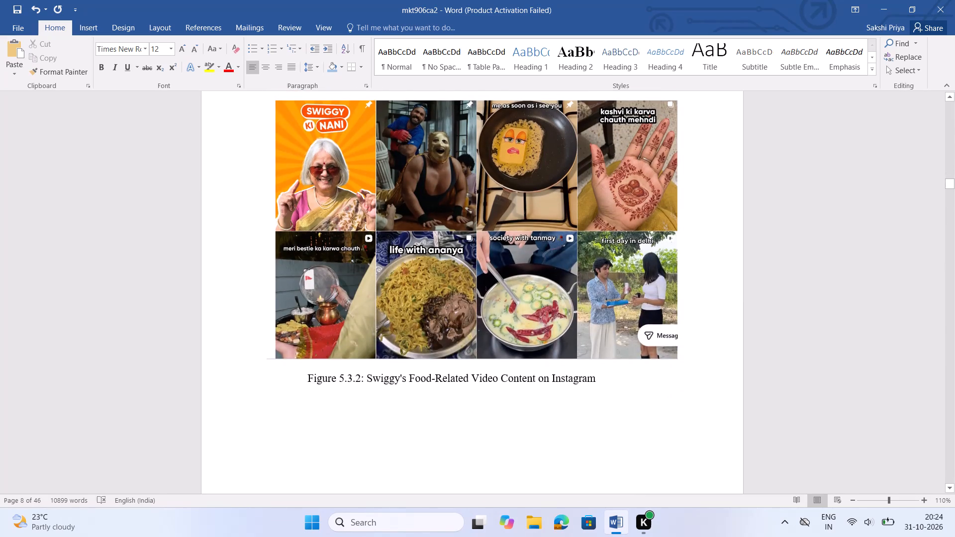
{"action": "scroll", "coordinate": [536, 404], "scroll_direction": "up", "scroll_amount": 3}
{"action": "scroll", "coordinate": [536, 404], "scroll_direction": "right", "scroll_amount": 1}
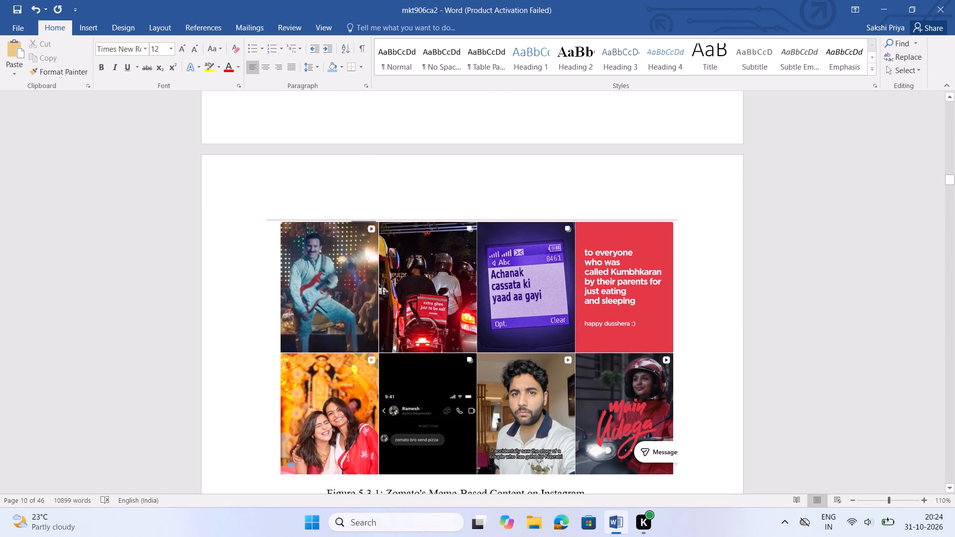
{"action": "scroll", "coordinate": [536, 404], "scroll_direction": "right", "scroll_amount": 1}
{"action": "scroll", "coordinate": [536, 404], "scroll_direction": "up", "scroll_amount": 1}
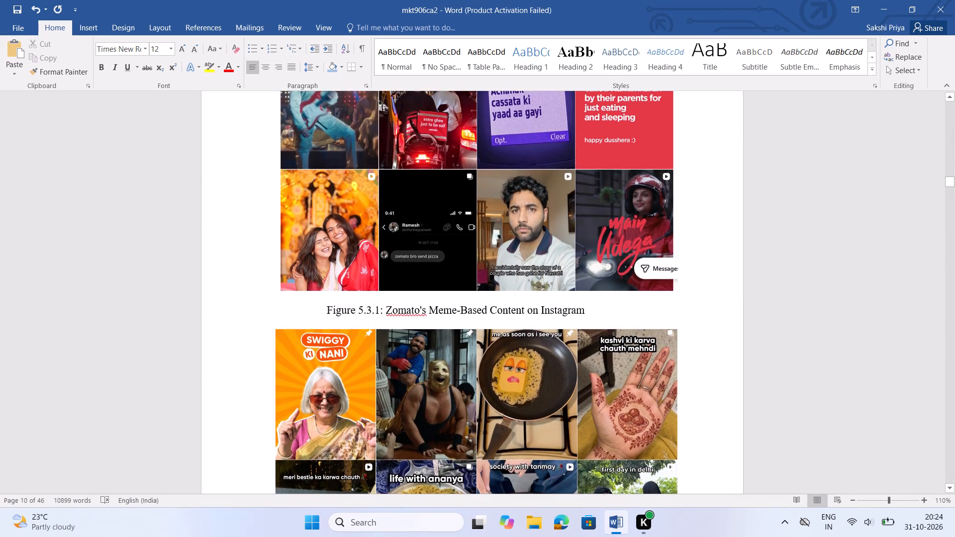
{"action": "scroll", "coordinate": [536, 404], "scroll_direction": "up", "scroll_amount": 1}
{"action": "scroll", "coordinate": [536, 404], "scroll_direction": "down", "scroll_amount": 2}
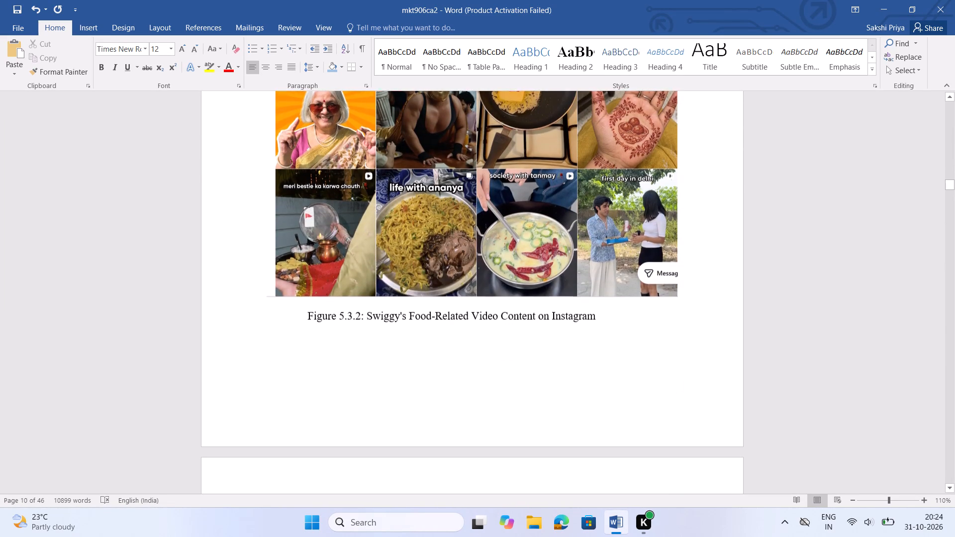
{"action": "scroll", "coordinate": [536, 404], "scroll_direction": "down", "scroll_amount": 1}
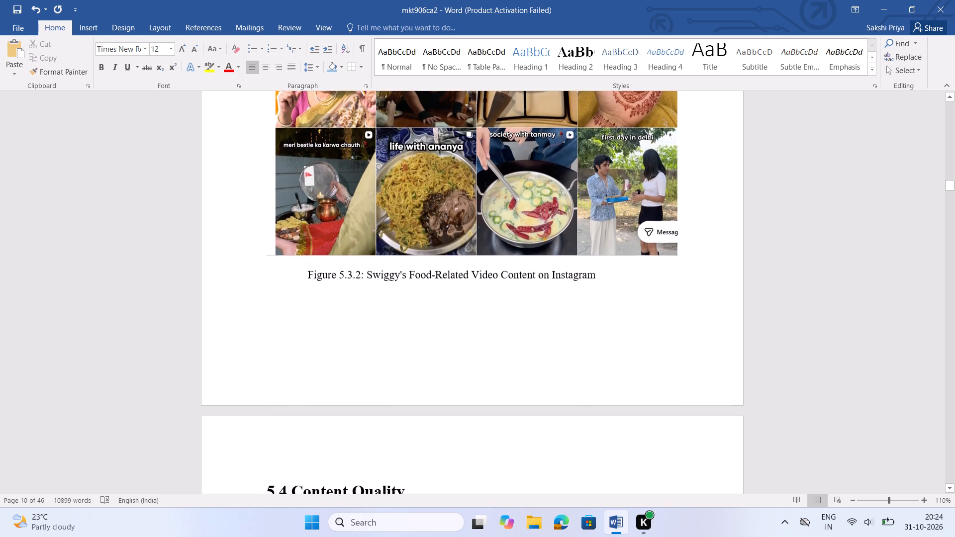
Review the report from 5.4 Content Quality through the Instagram engagement sections to the YouTube profile optimization table.
{"action": "scroll", "coordinate": [536, 404], "scroll_direction": "down", "scroll_amount": 5}
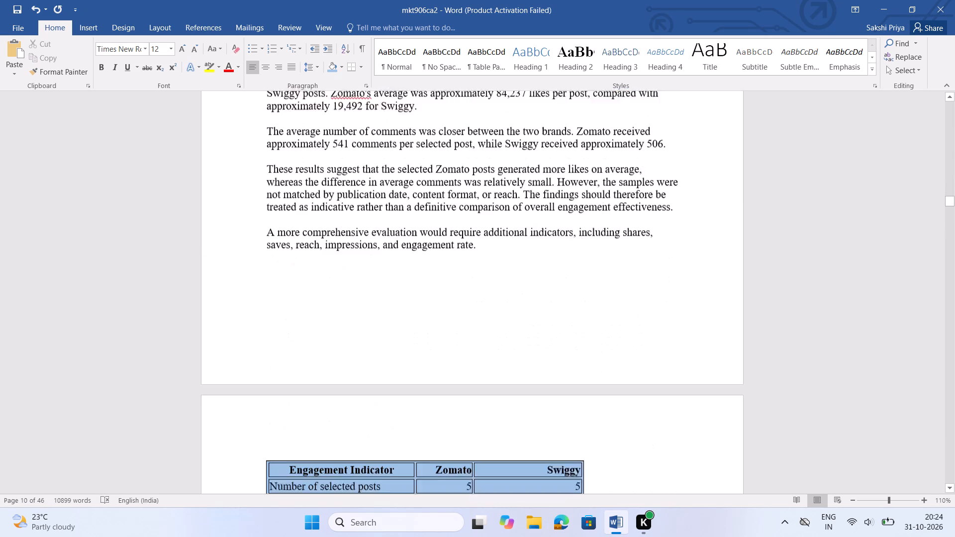
{"action": "scroll", "coordinate": [536, 404], "scroll_direction": "down", "scroll_amount": 6}
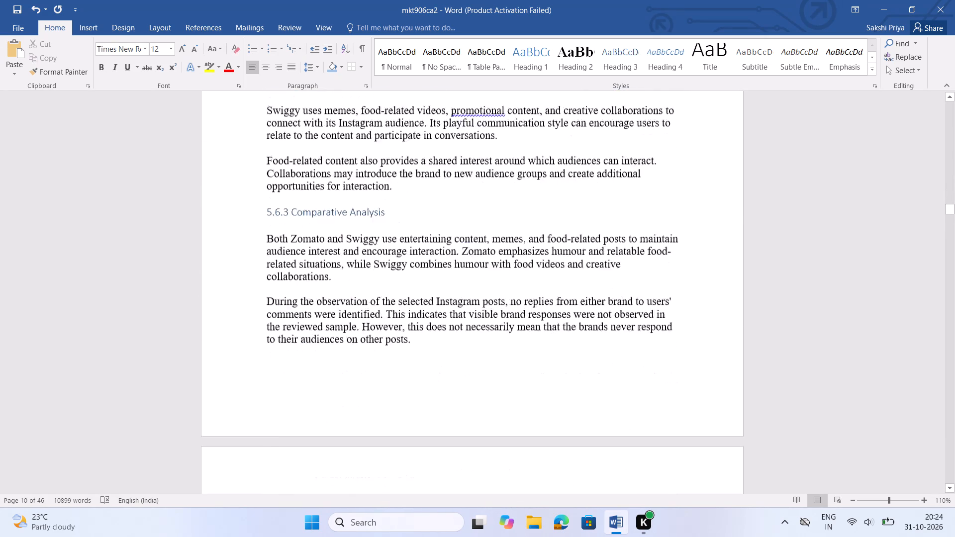
{"action": "scroll", "coordinate": [536, 404], "scroll_direction": "down", "scroll_amount": 6}
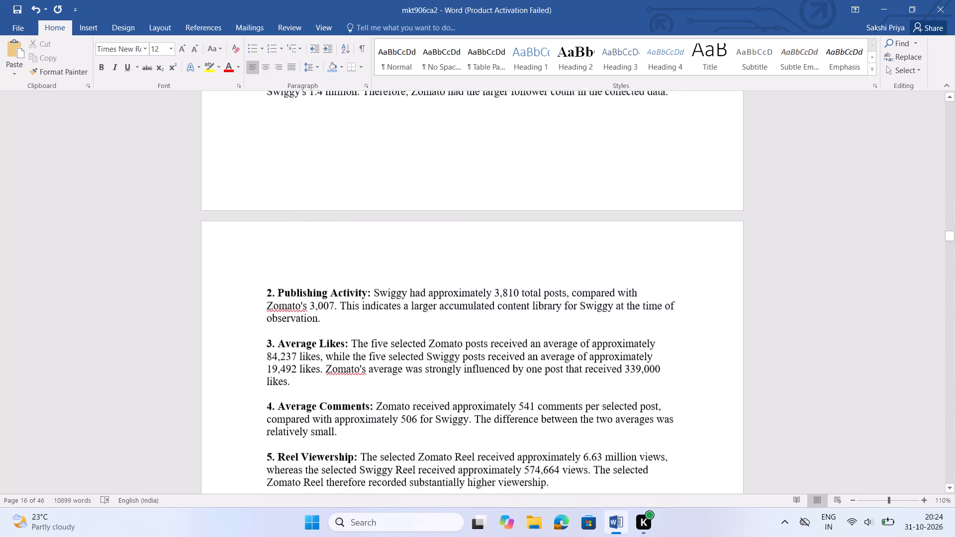
{"action": "scroll", "coordinate": [536, 404], "scroll_direction": "down", "scroll_amount": 6}
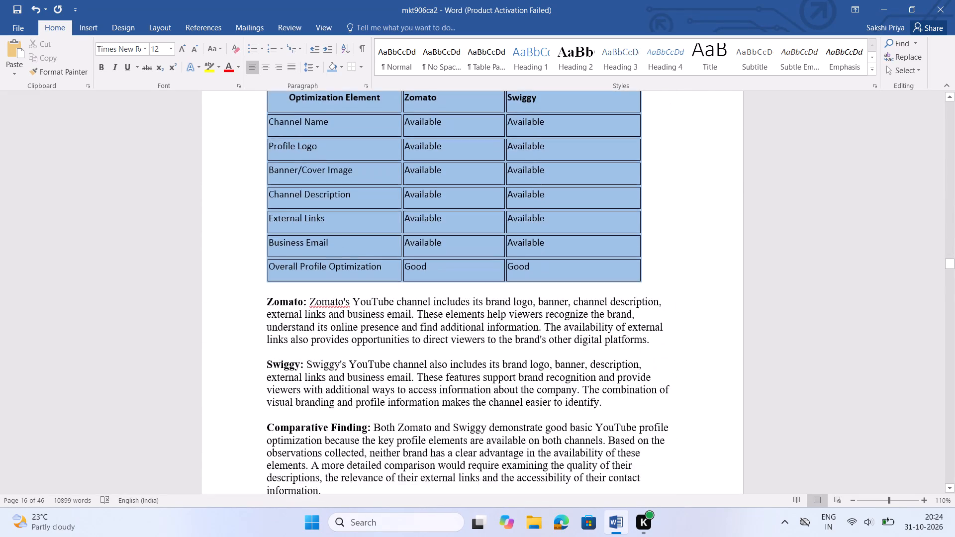
Examine the Zomato and Swiggy YouTube channel screenshots placed before the YouTube profile optimization table.
{"action": "scroll", "coordinate": [536, 404], "scroll_direction": "up", "scroll_amount": 5}
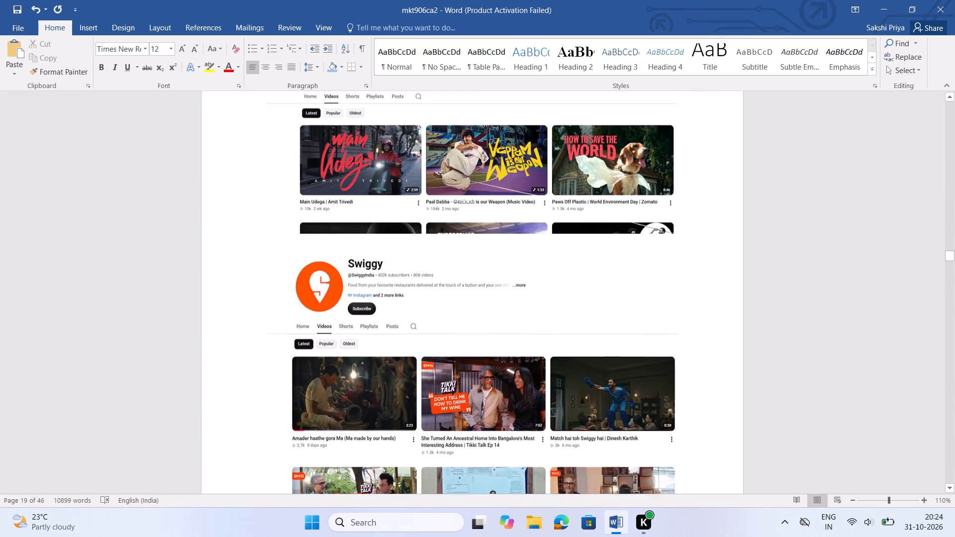
{"action": "scroll", "coordinate": [536, 404], "scroll_direction": "up", "scroll_amount": 2}
{"action": "scroll", "coordinate": [536, 404], "scroll_direction": "right", "scroll_amount": 1}
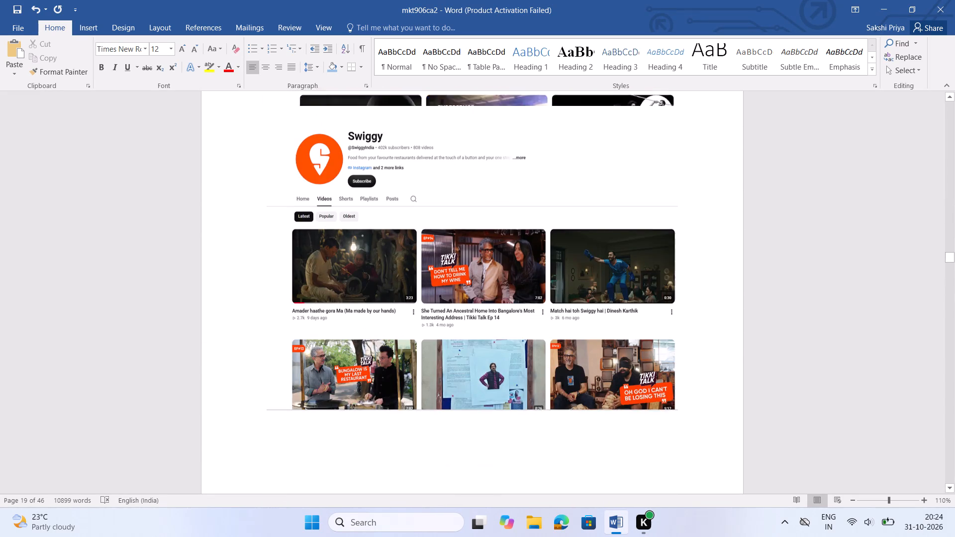
{"action": "scroll", "coordinate": [536, 404], "scroll_direction": "right", "scroll_amount": 2}
{"action": "scroll", "coordinate": [536, 404], "scroll_direction": "up", "scroll_amount": 1}
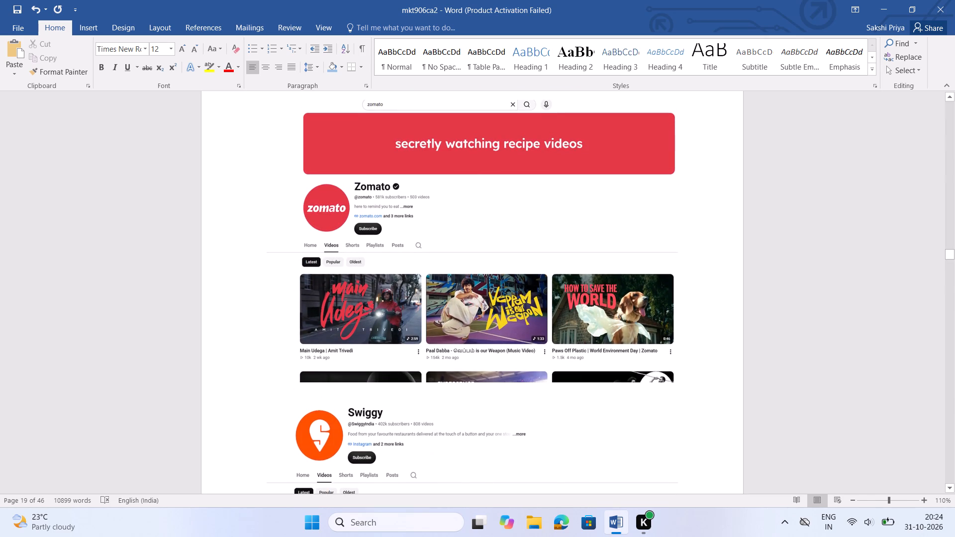
{"action": "scroll", "coordinate": [536, 404], "scroll_direction": "up", "scroll_amount": 2}
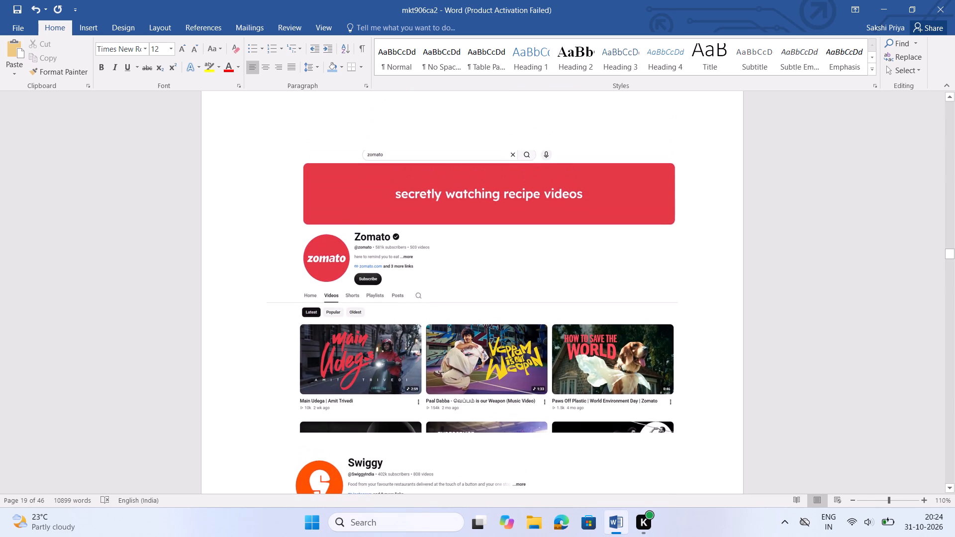
{"action": "scroll", "coordinate": [536, 404], "scroll_direction": "up", "scroll_amount": 3}
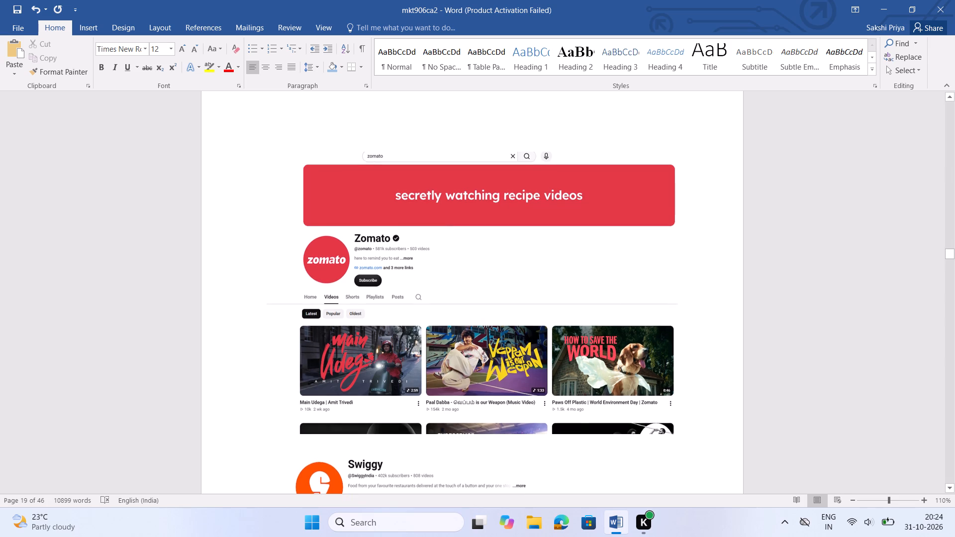
Review the report from 6.3 YouTube Content Strategy onward and examine the second set of Zomato and Swiggy YouTube channel screenshots.
{"action": "scroll", "coordinate": [542, 480], "scroll_direction": "down", "scroll_amount": 8}
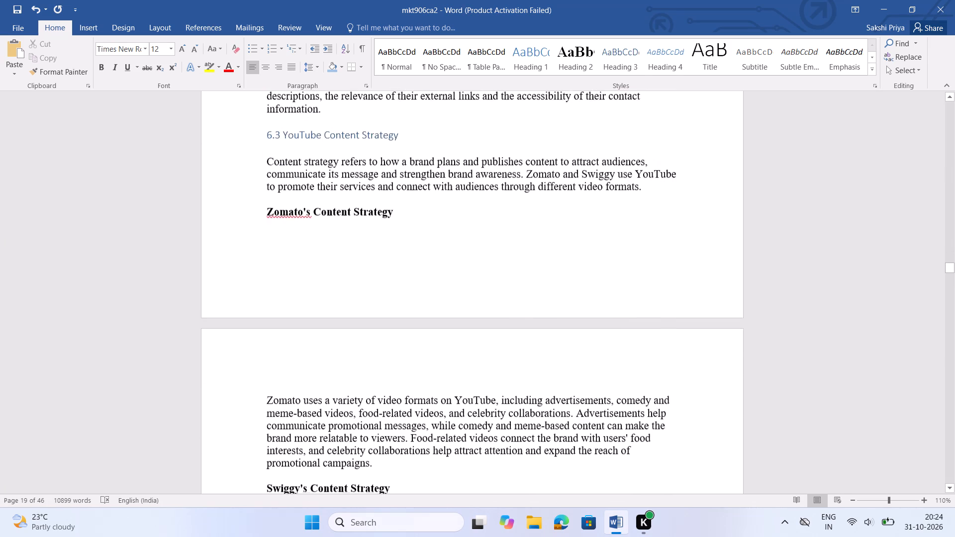
{"action": "scroll", "coordinate": [542, 480], "scroll_direction": "down", "scroll_amount": 8}
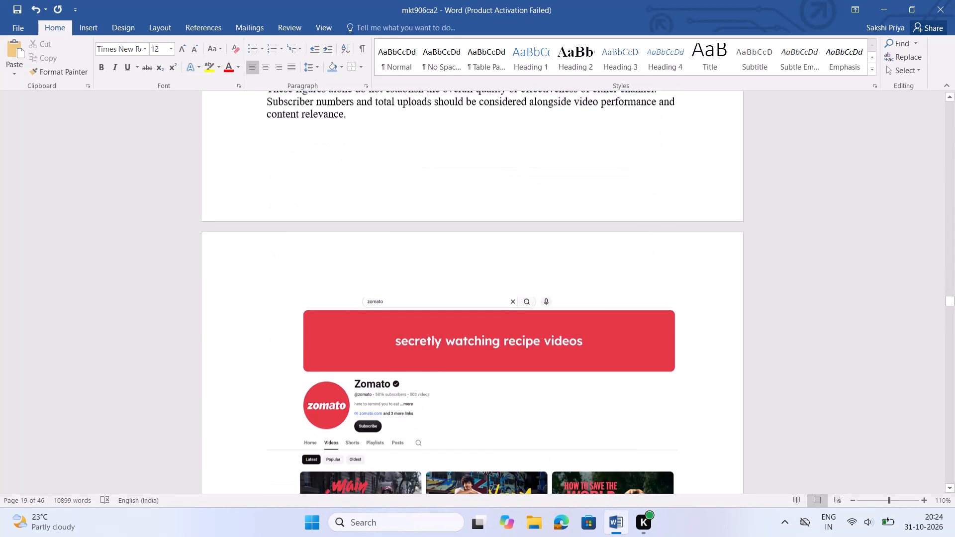
{"action": "scroll", "coordinate": [542, 480], "scroll_direction": "down", "scroll_amount": 4}
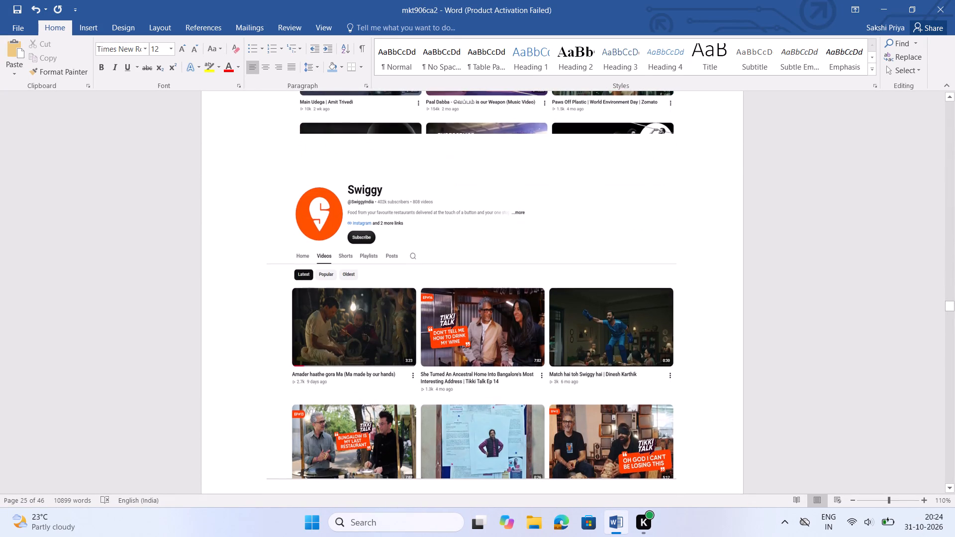
{"action": "scroll", "coordinate": [542, 480], "scroll_direction": "down", "scroll_amount": 1}
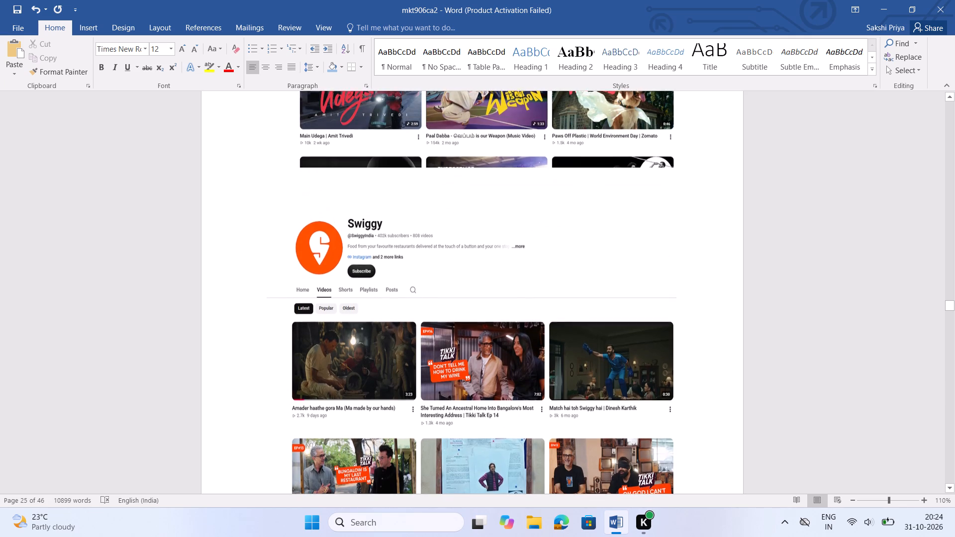
{"action": "scroll", "coordinate": [542, 480], "scroll_direction": "down", "scroll_amount": 2}
{"action": "scroll", "coordinate": [542, 480], "scroll_direction": "up", "scroll_amount": 1}
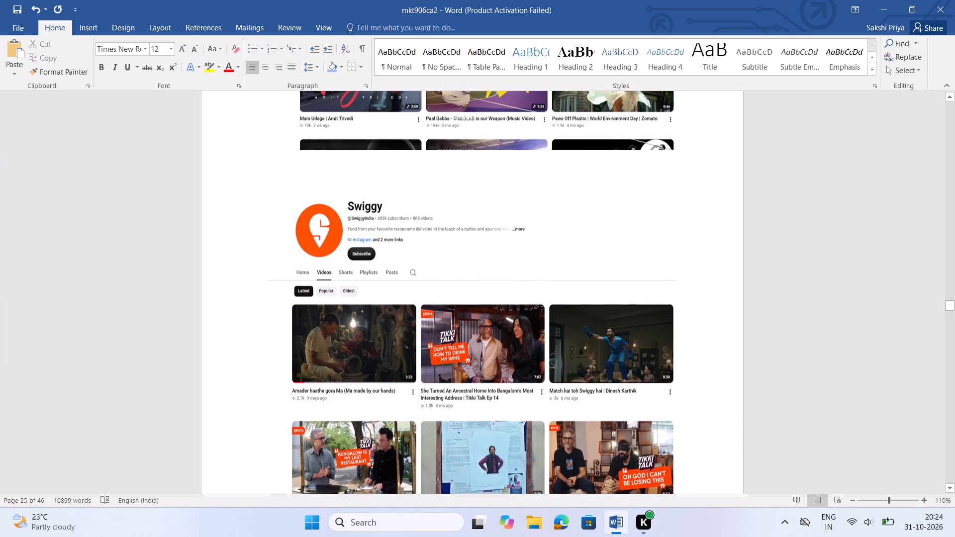
{"action": "scroll", "coordinate": [542, 480], "scroll_direction": "up", "scroll_amount": 3}
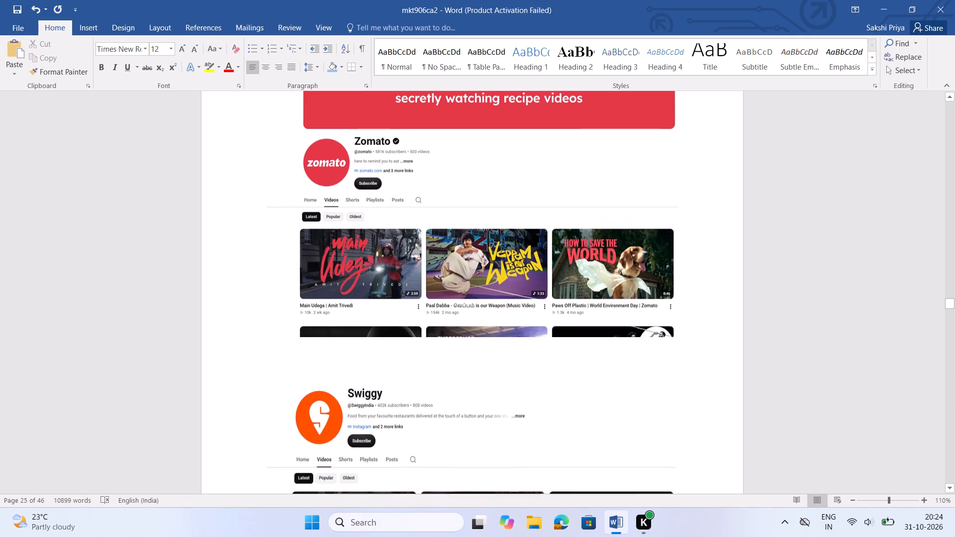
{"action": "scroll", "coordinate": [542, 480], "scroll_direction": "up", "scroll_amount": 1}
{"action": "scroll", "coordinate": [507, 322], "scroll_direction": "up", "scroll_amount": 1}
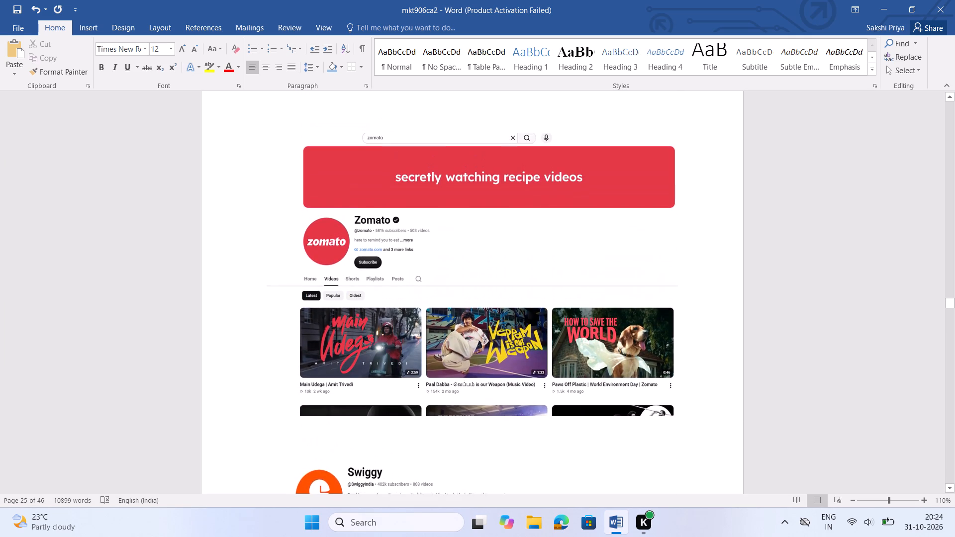
Examine the YouTube audience engagement tables and go back to 6.5 Instagram Findings and section 7 YouTube Analysis, checking the headings.
{"action": "scroll", "coordinate": [507, 322], "scroll_direction": "down", "scroll_amount": 13}
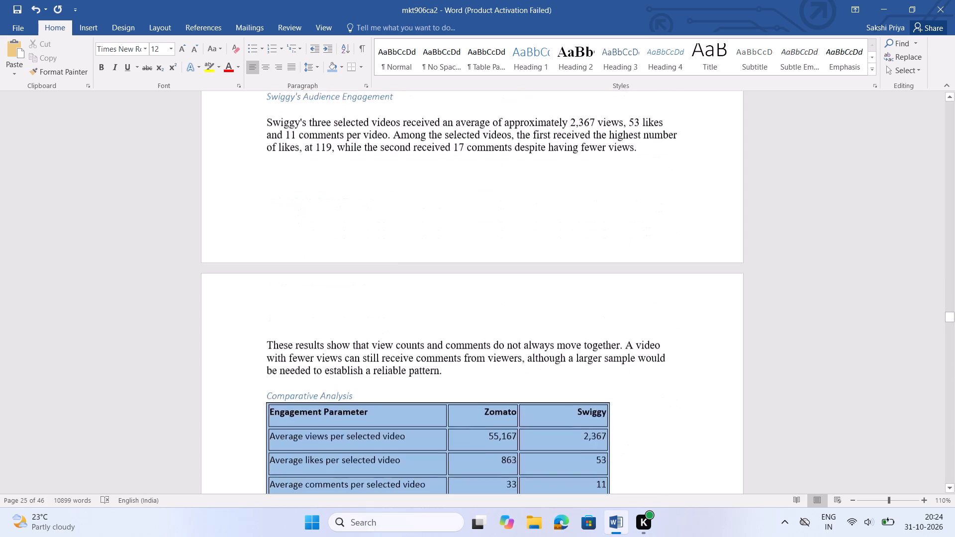
{"action": "scroll", "coordinate": [507, 322], "scroll_direction": "down", "scroll_amount": 2}
{"action": "scroll", "coordinate": [507, 322], "scroll_direction": "up", "scroll_amount": 8}
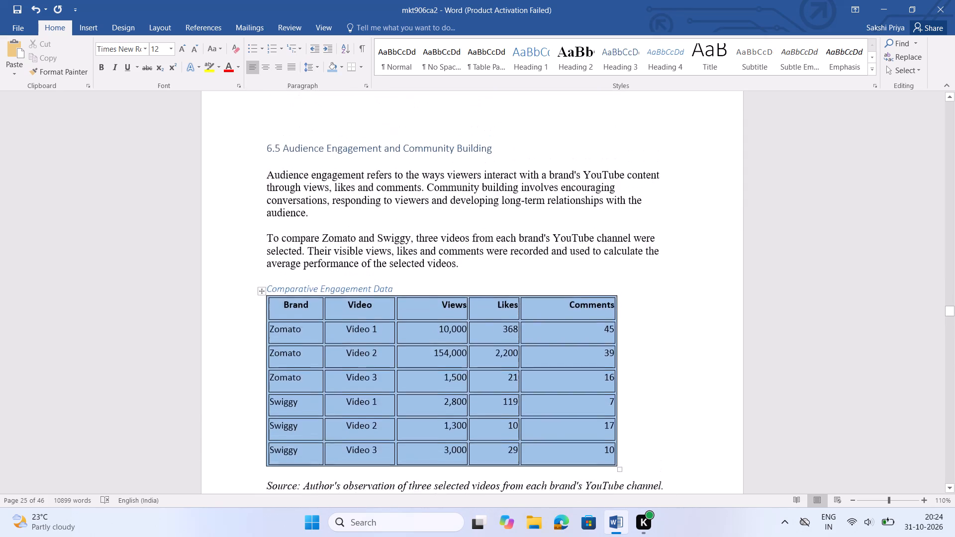
{"action": "scroll", "coordinate": [507, 322], "scroll_direction": "up", "scroll_amount": 7}
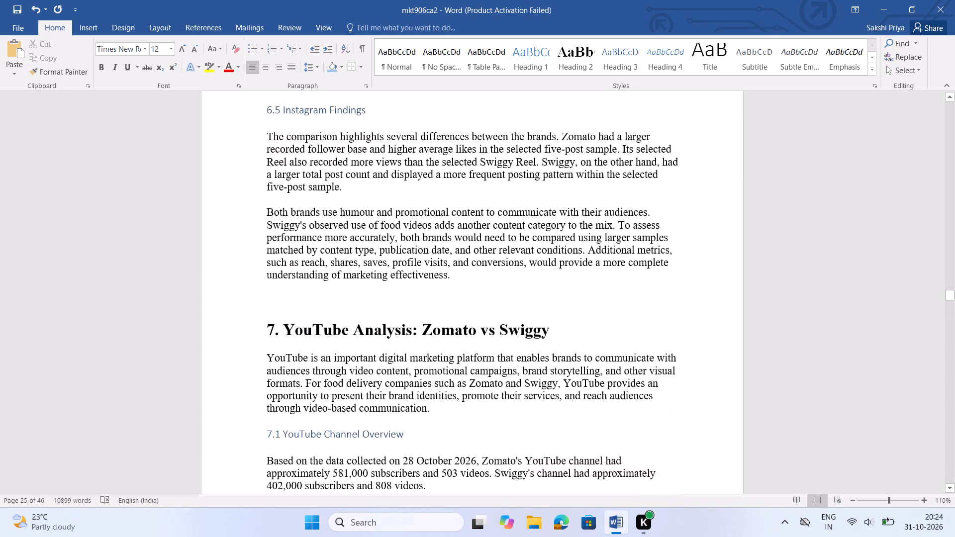
{"action": "scroll", "coordinate": [507, 322], "scroll_direction": "up", "scroll_amount": 1}
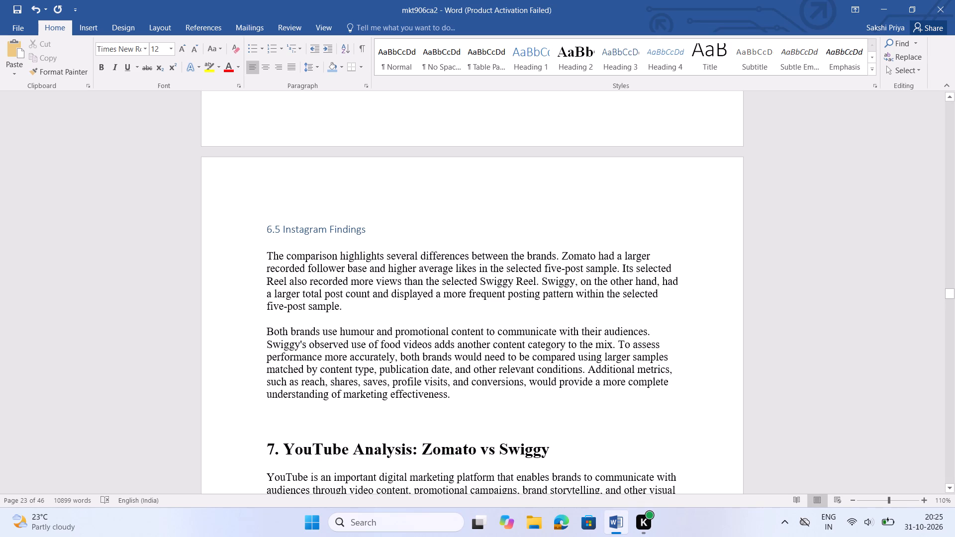
Read 6.5 Instagram Findings, the section 7 YouTube Analysis introduction and the 7.1 YouTube Channel Overview with its metrics table.
{"action": "scroll", "coordinate": [526, 410], "scroll_direction": "down", "scroll_amount": 1}
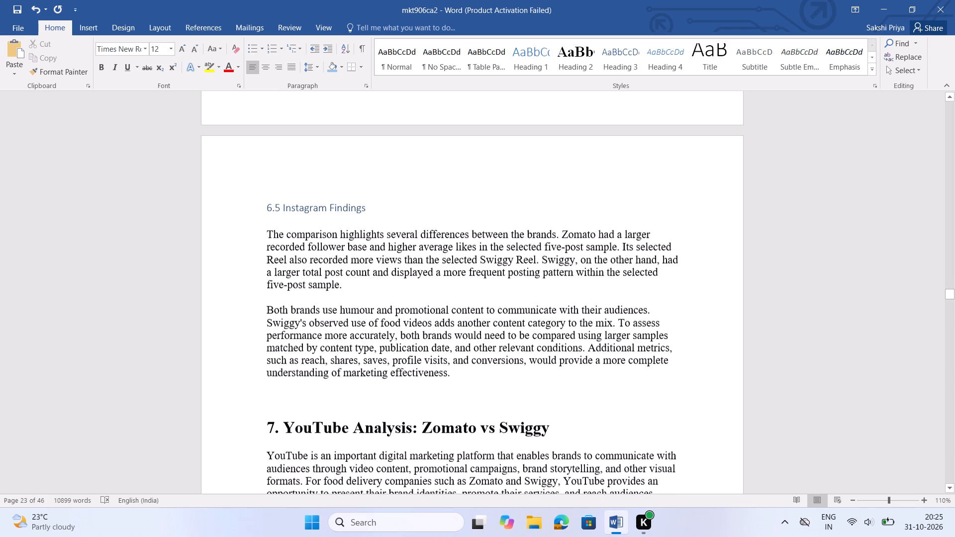
{"action": "scroll", "coordinate": [526, 410], "scroll_direction": "down", "scroll_amount": 2}
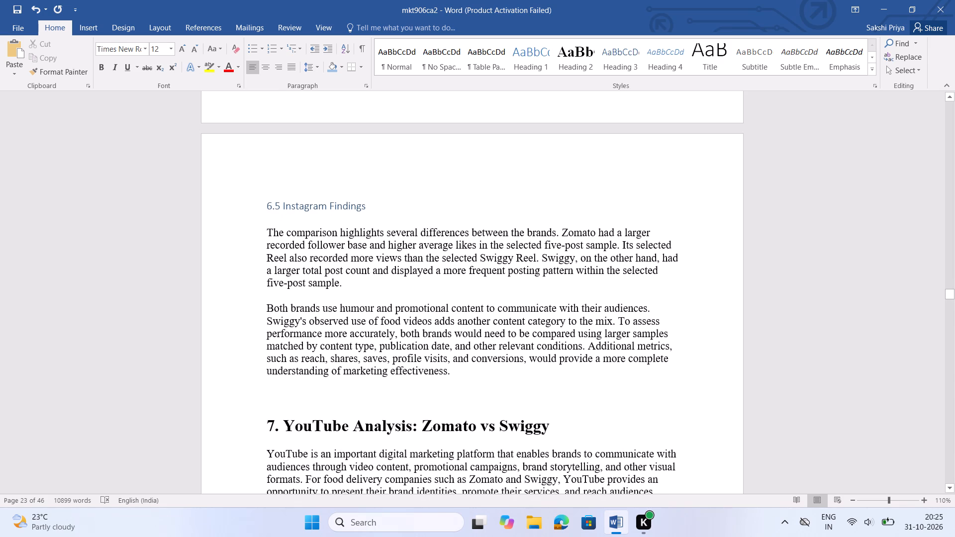
{"action": "scroll", "coordinate": [526, 410], "scroll_direction": "down", "scroll_amount": 1}
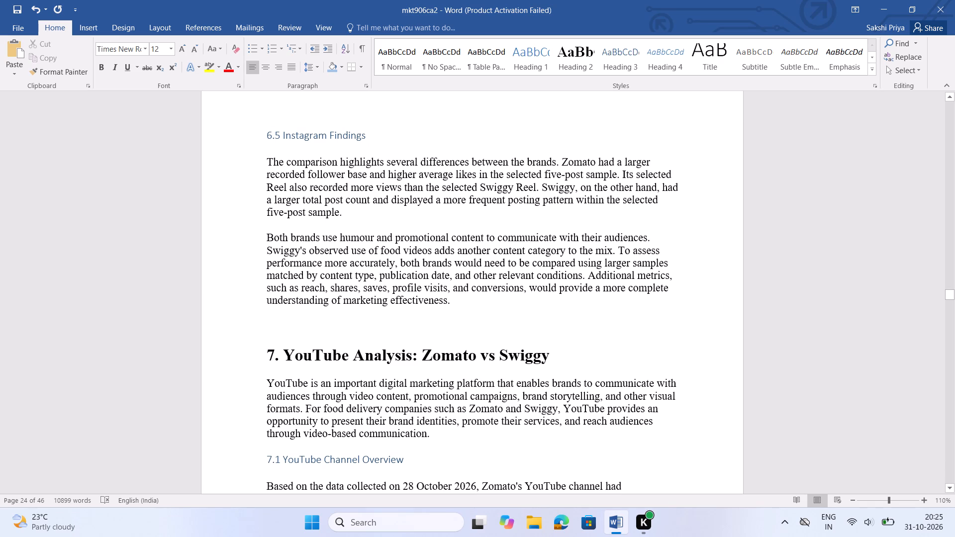
{"action": "scroll", "coordinate": [491, 409], "scroll_direction": "down", "scroll_amount": 1}
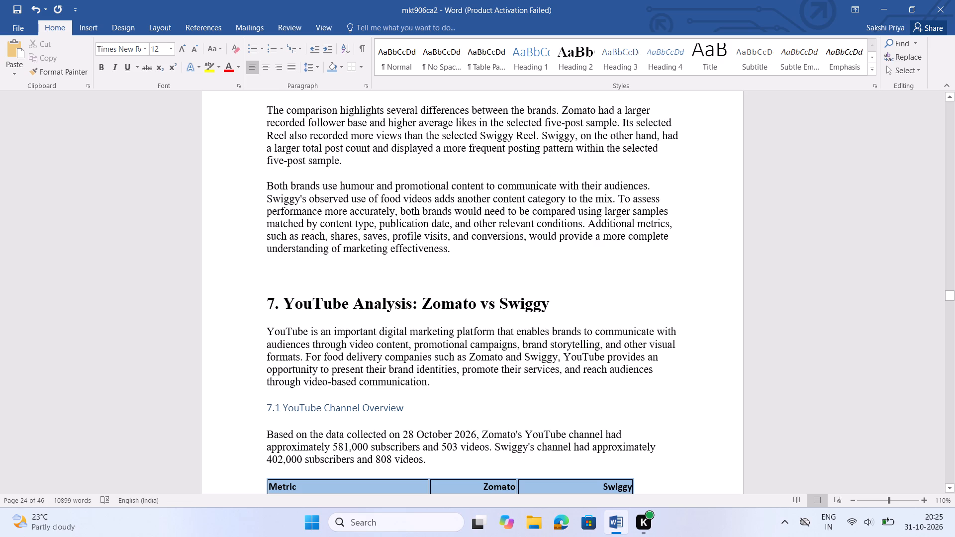
{"action": "left_click", "coordinate": [432, 414]}
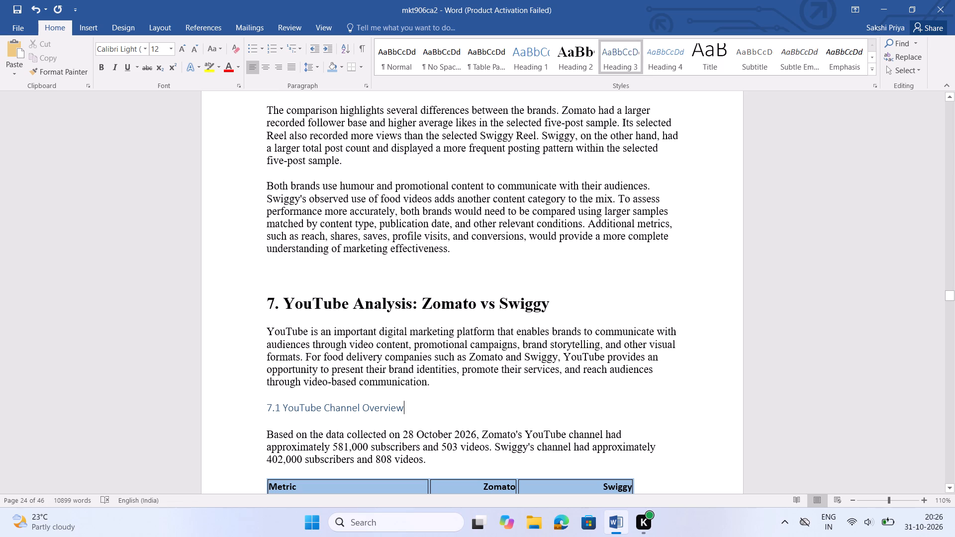
{"action": "scroll", "coordinate": [479, 322], "scroll_direction": "down", "scroll_amount": 1}
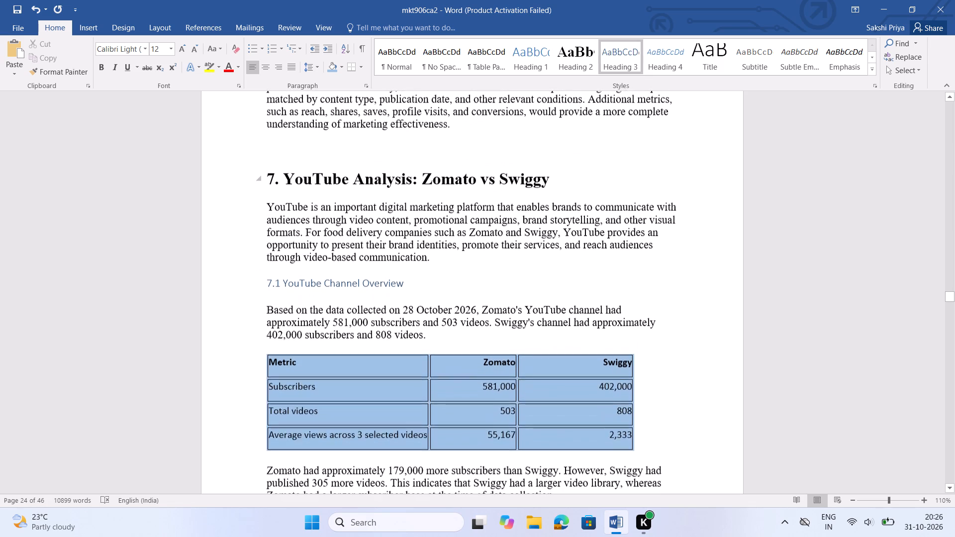
{"action": "scroll", "coordinate": [479, 322], "scroll_direction": "up", "scroll_amount": 4}
Skim the rest of the report from the YouTube channel screenshots and audience engagement text through the section 13 reference lists.
{"action": "scroll", "coordinate": [479, 322], "scroll_direction": "down", "scroll_amount": 8}
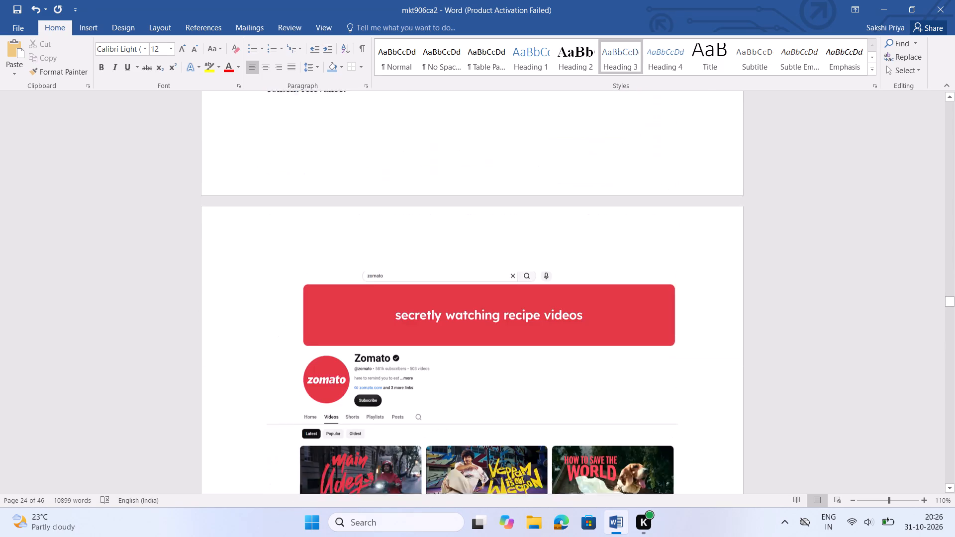
{"action": "scroll", "coordinate": [479, 322], "scroll_direction": "down", "scroll_amount": 7}
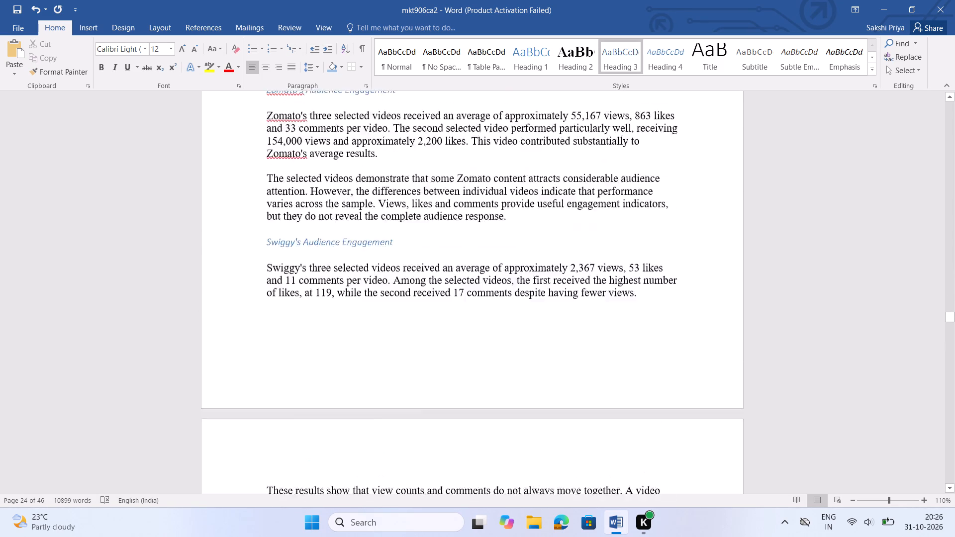
{"action": "scroll", "coordinate": [479, 322], "scroll_direction": "down", "scroll_amount": 12}
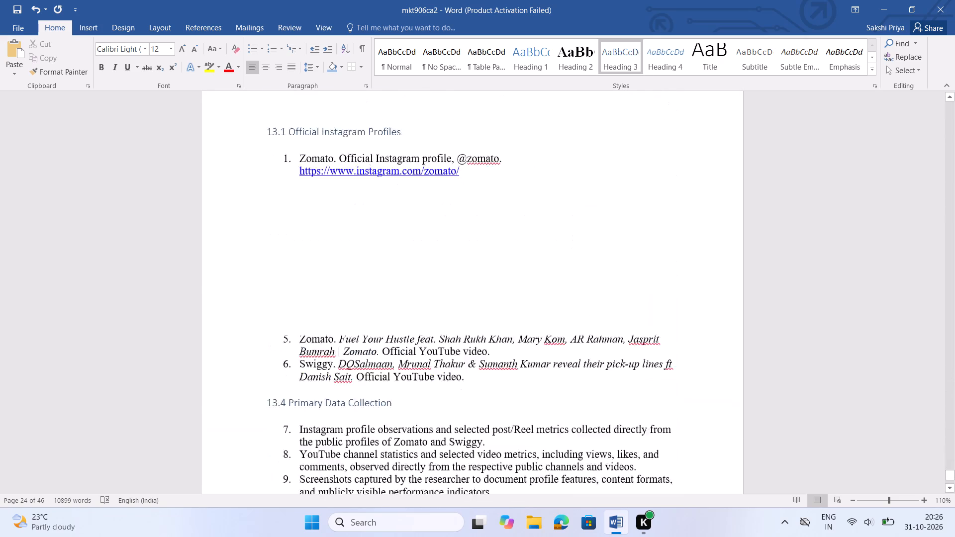
{"action": "scroll", "coordinate": [479, 322], "scroll_direction": "down", "scroll_amount": 8}
Insert three blank lines before the "13. References" heading so it starts on a new page, and check its placement.
{"action": "scroll", "coordinate": [479, 322], "scroll_direction": "up", "scroll_amount": 4}
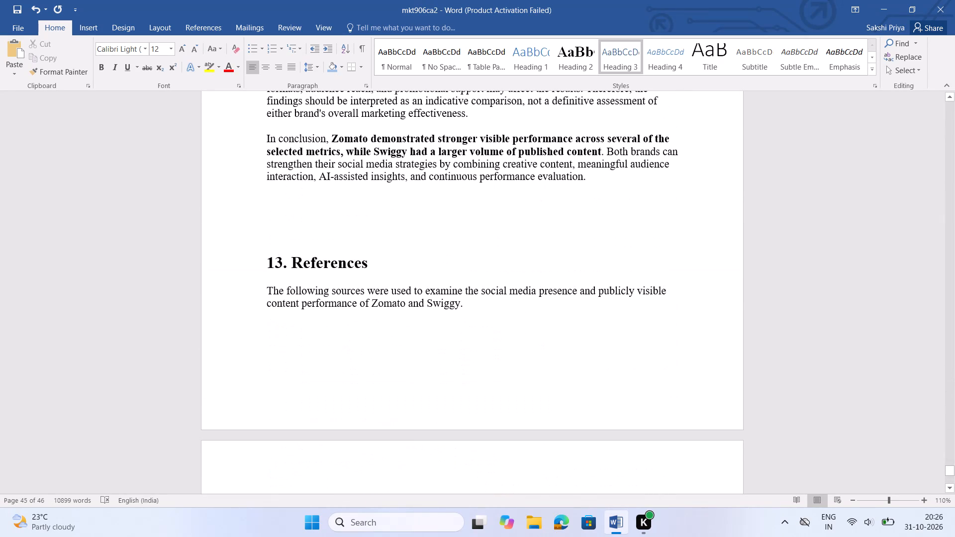
{"action": "left_click", "coordinate": [271, 263]}
{"action": "key", "text": "Return"}
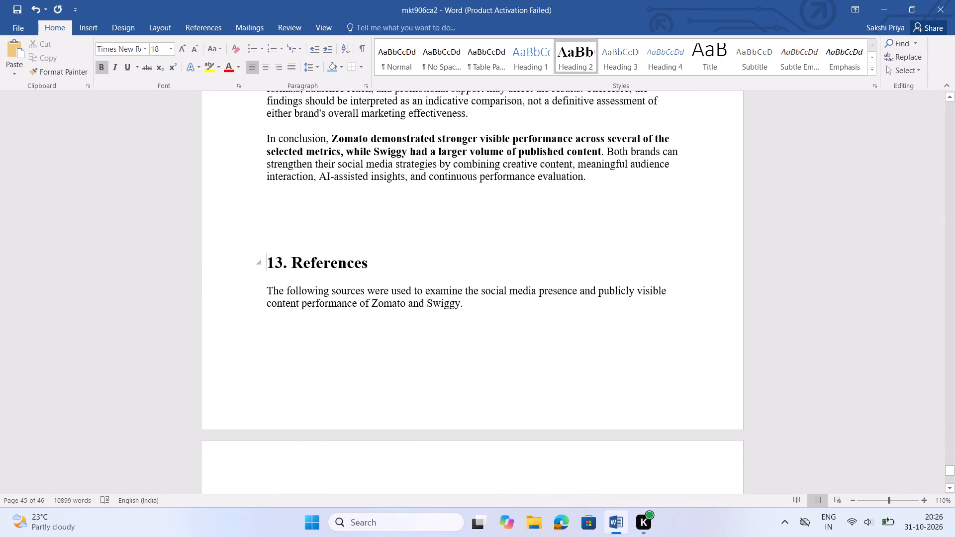
{"action": "key", "text": "Return"}
{"action": "key", "text": "Return"}
{"action": "scroll", "coordinate": [296, 268], "scroll_direction": "down", "scroll_amount": 1}
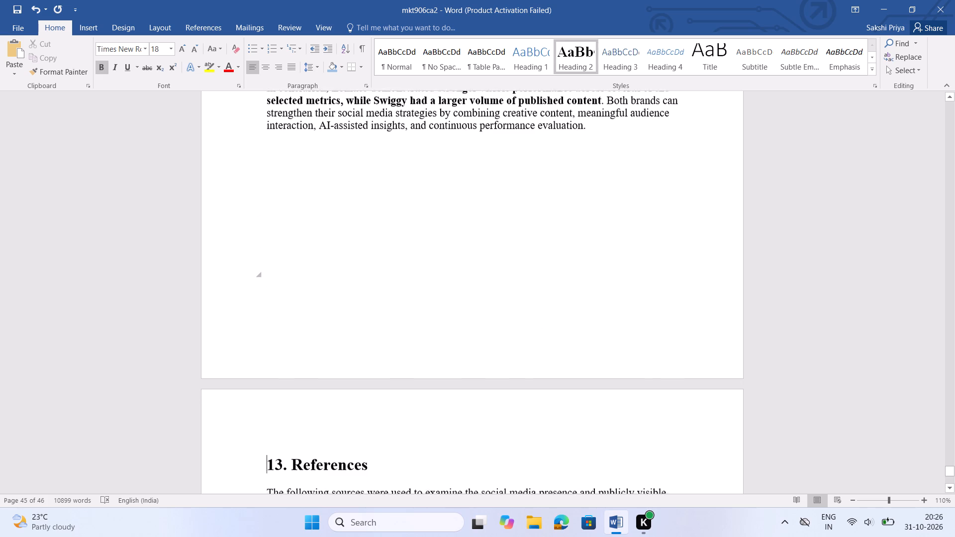
{"action": "scroll", "coordinate": [296, 268], "scroll_direction": "down", "scroll_amount": 3}
{"action": "scroll", "coordinate": [296, 268], "scroll_direction": "up", "scroll_amount": 4}
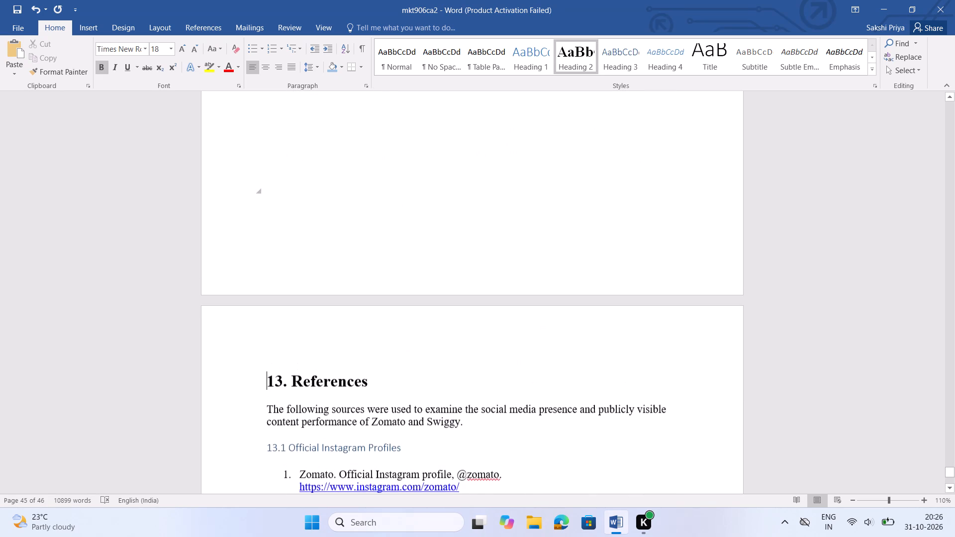
{"action": "scroll", "coordinate": [296, 268], "scroll_direction": "down", "scroll_amount": 1}
Insert two blank lines before the "12. Conclusion" heading, after the Overall Implication paragraph, so it starts on a new page.
{"action": "scroll", "coordinate": [296, 268], "scroll_direction": "up", "scroll_amount": 5}
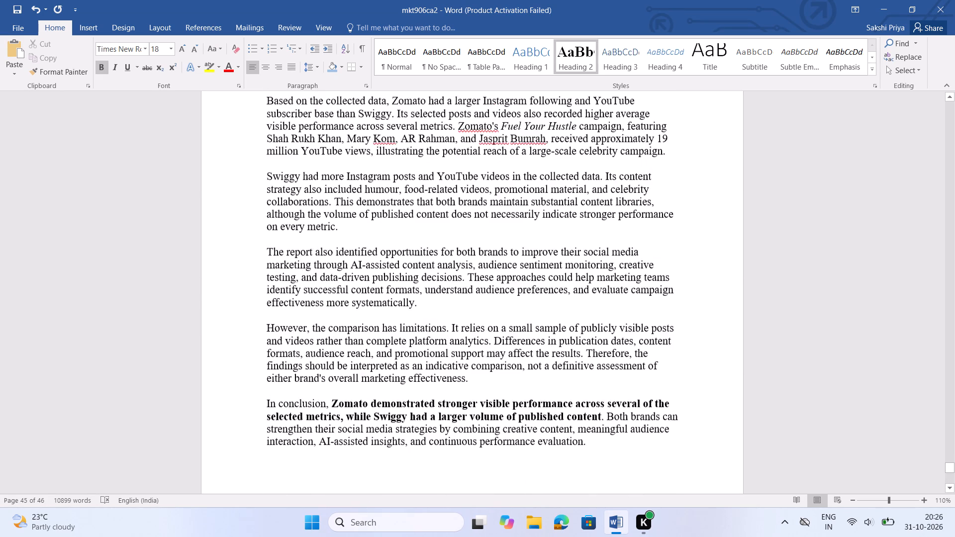
{"action": "scroll", "coordinate": [296, 268], "scroll_direction": "up", "scroll_amount": 3}
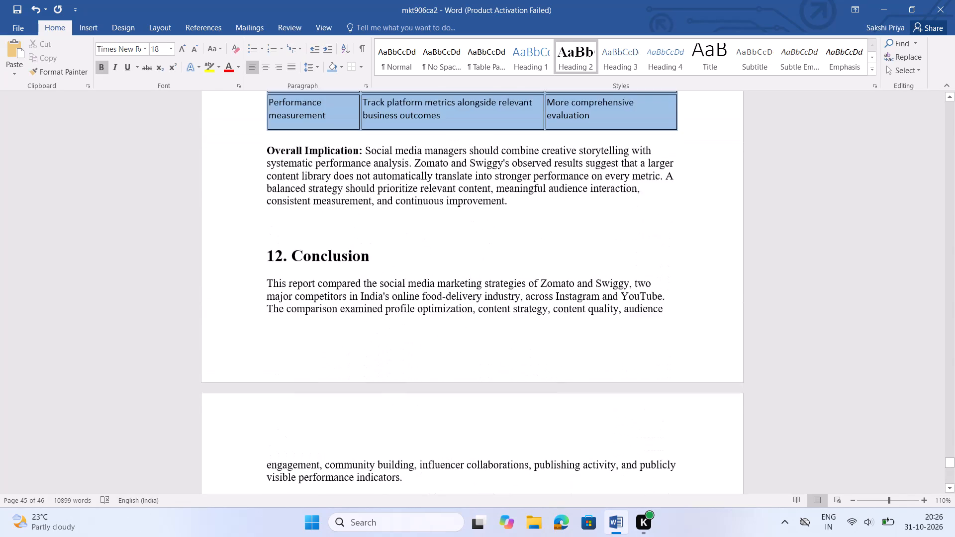
{"action": "scroll", "coordinate": [274, 282], "scroll_direction": "down", "scroll_amount": 6}
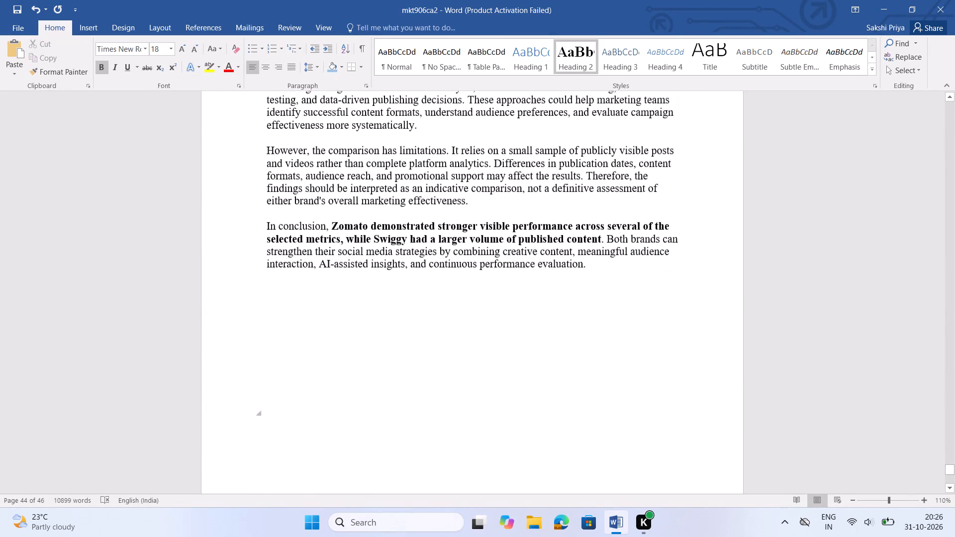
{"action": "scroll", "coordinate": [274, 282], "scroll_direction": "down", "scroll_amount": 1}
{"action": "scroll", "coordinate": [274, 282], "scroll_direction": "up", "scroll_amount": 5}
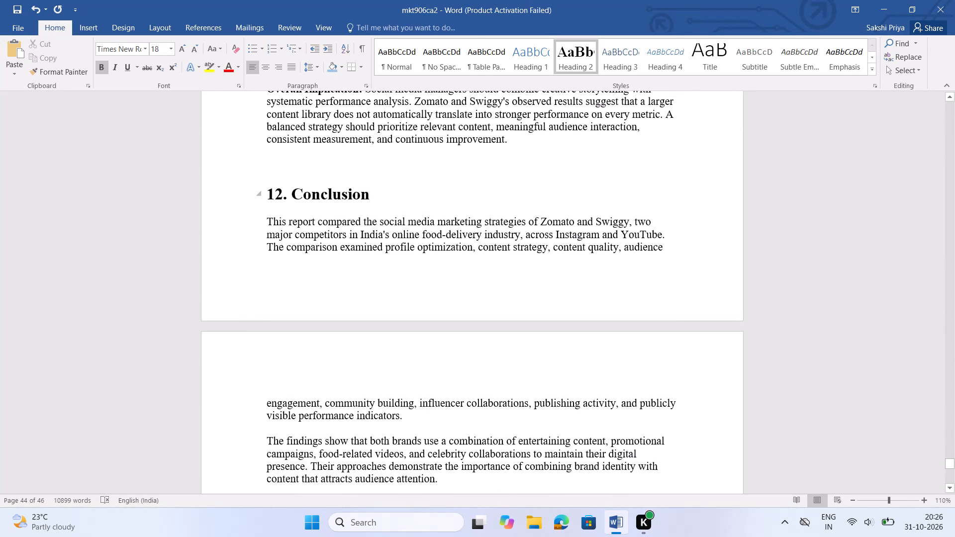
{"action": "left_click", "coordinate": [263, 194]}
{"action": "left_click", "coordinate": [267, 192]}
{"action": "key", "text": "Return"}
{"action": "key", "text": "Return"}
Examine the page layout of section 11, Managerial Implications, through the start of the Conclusion.
{"action": "scroll", "coordinate": [267, 192], "scroll_direction": "down", "scroll_amount": 7}
{"action": "scroll", "coordinate": [267, 192], "scroll_direction": "up", "scroll_amount": 5}
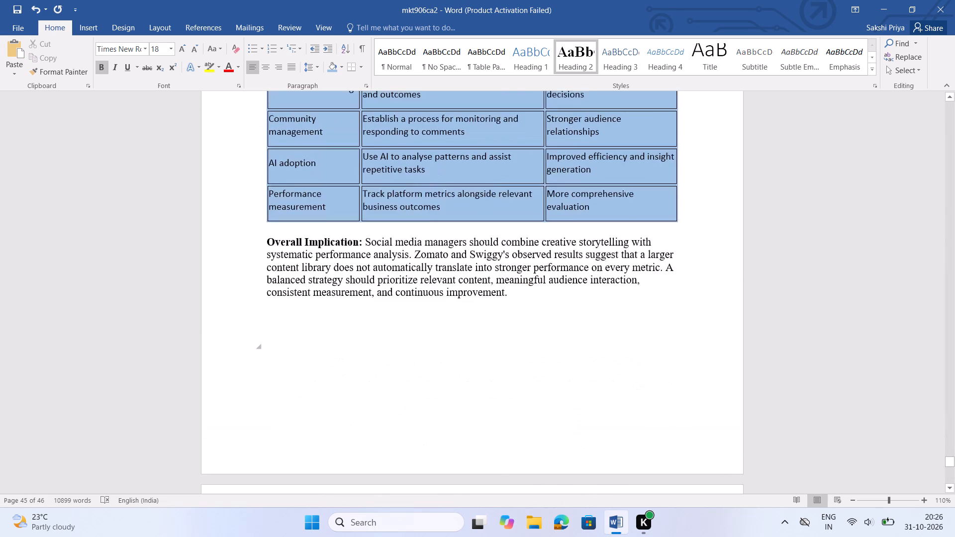
{"action": "scroll", "coordinate": [267, 192], "scroll_direction": "up", "scroll_amount": 2}
{"action": "scroll", "coordinate": [267, 192], "scroll_direction": "down", "scroll_amount": 1}
{"action": "scroll", "coordinate": [267, 192], "scroll_direction": "up", "scroll_amount": 1}
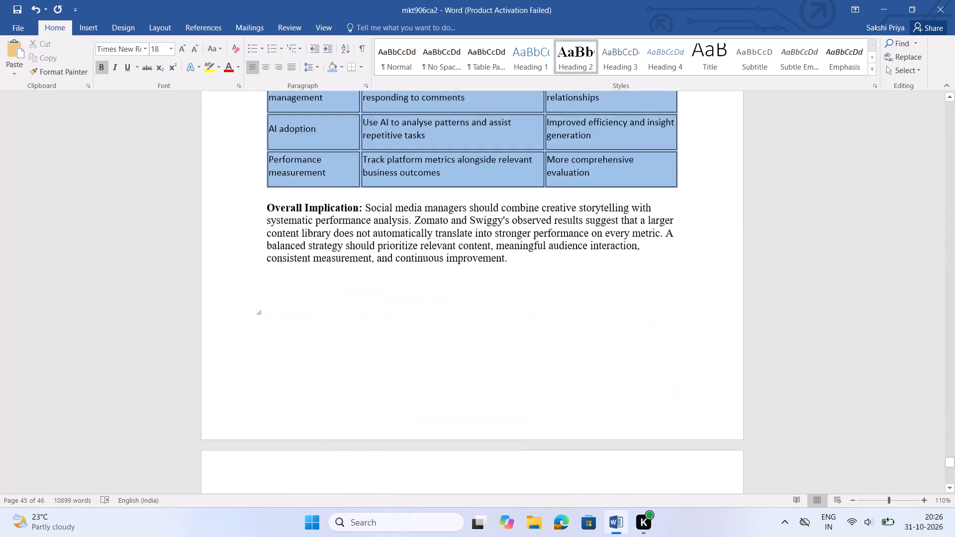
{"action": "scroll", "coordinate": [267, 192], "scroll_direction": "up", "scroll_amount": 1}
{"action": "scroll", "coordinate": [267, 192], "scroll_direction": "down", "scroll_amount": 2}
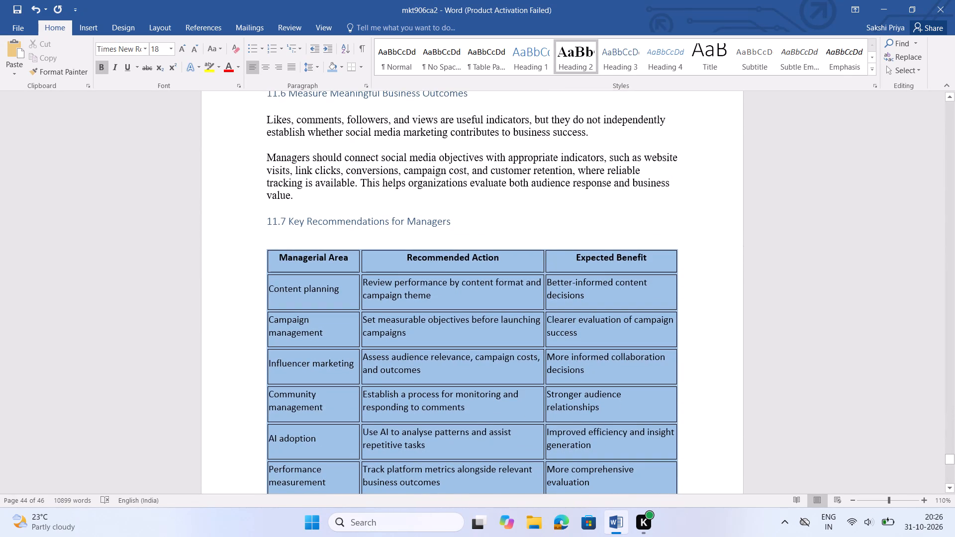
{"action": "scroll", "coordinate": [375, 220], "scroll_direction": "down", "scroll_amount": 1}
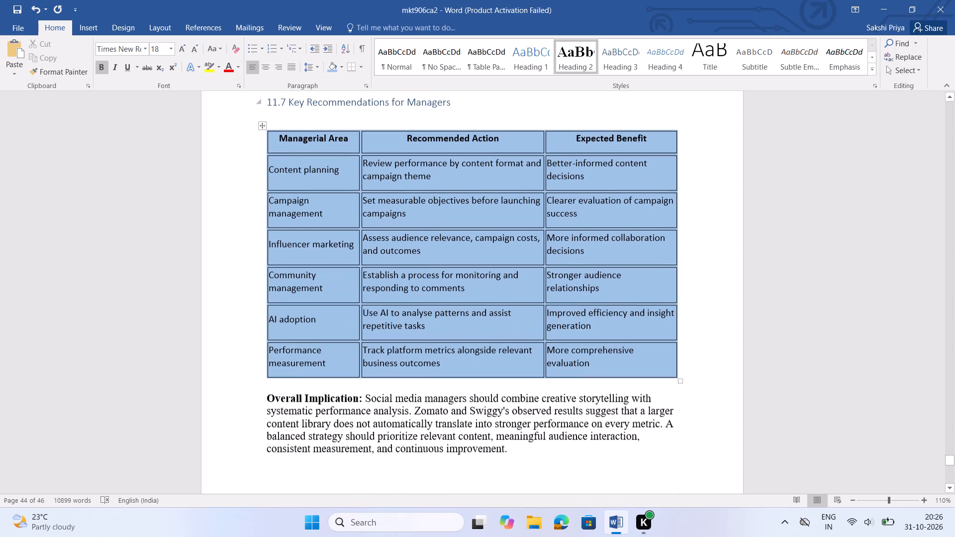
{"action": "scroll", "coordinate": [375, 220], "scroll_direction": "up", "scroll_amount": 4}
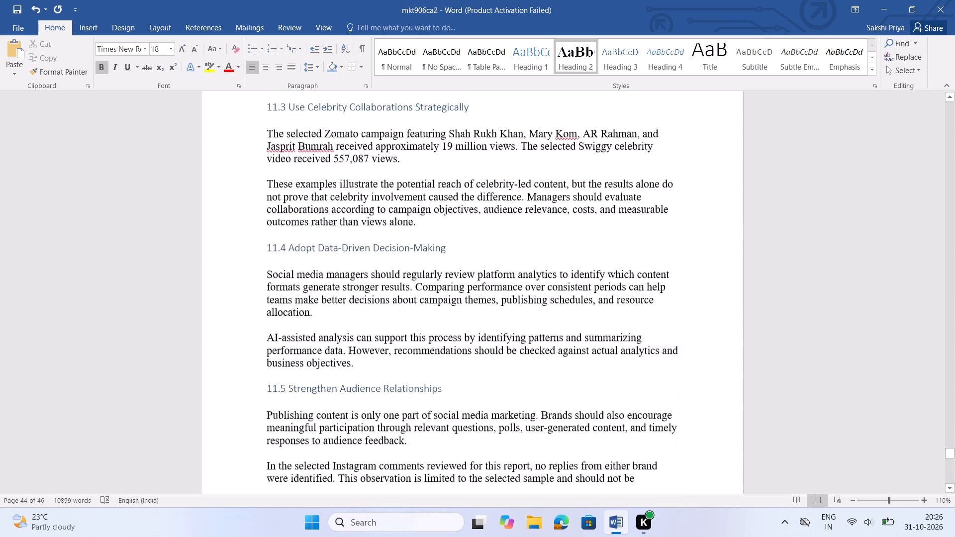
{"action": "scroll", "coordinate": [375, 220], "scroll_direction": "up", "scroll_amount": 3}
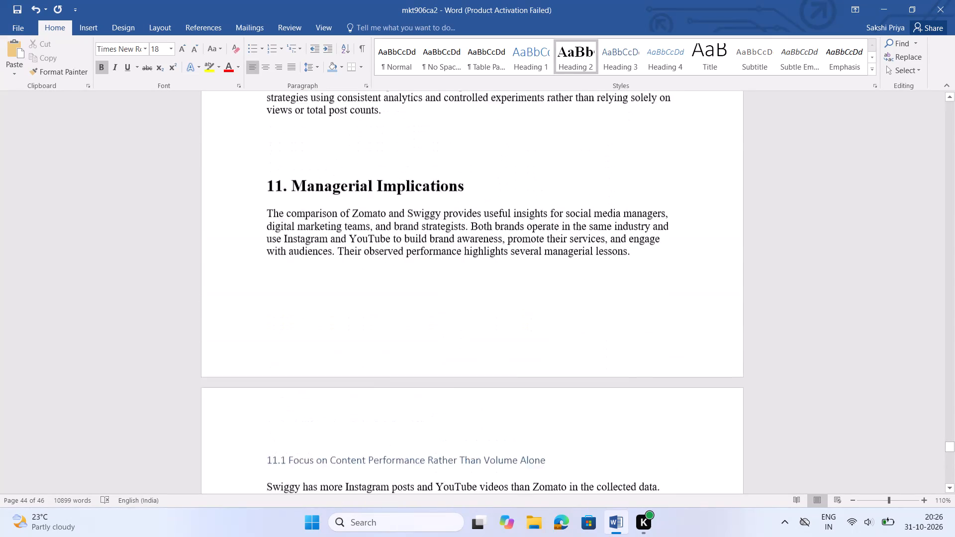
{"action": "scroll", "coordinate": [375, 220], "scroll_direction": "up", "scroll_amount": 1}
{"action": "scroll", "coordinate": [375, 220], "scroll_direction": "down", "scroll_amount": 2}
{"action": "scroll", "coordinate": [375, 220], "scroll_direction": "up", "scroll_amount": 2}
{"action": "scroll", "coordinate": [375, 220], "scroll_direction": "down", "scroll_amount": 8}
{"action": "scroll", "coordinate": [375, 220], "scroll_direction": "right", "scroll_amount": 1}
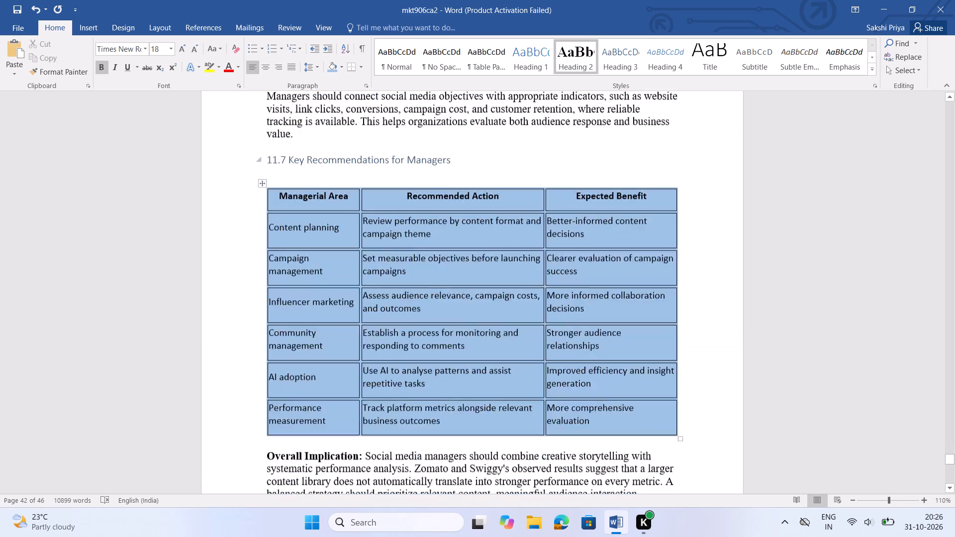
{"action": "scroll", "coordinate": [375, 220], "scroll_direction": "right", "scroll_amount": 1}
{"action": "scroll", "coordinate": [375, 220], "scroll_direction": "down", "scroll_amount": 1}
{"action": "scroll", "coordinate": [375, 220], "scroll_direction": "right", "scroll_amount": 1}
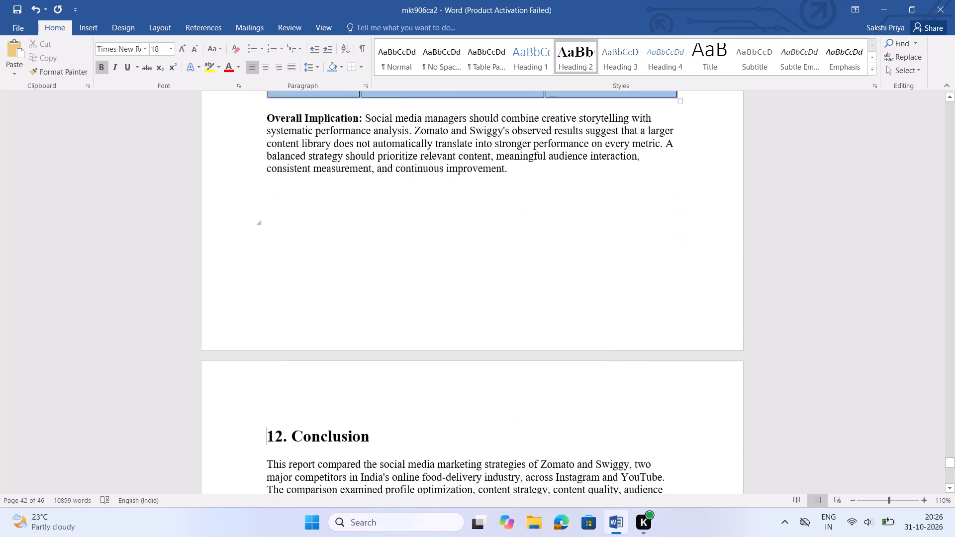
{"action": "scroll", "coordinate": [375, 220], "scroll_direction": "right", "scroll_amount": 1}
Insert four blank lines before the 11. Managerial Implications heading to start it on a new page.
{"action": "scroll", "coordinate": [375, 220], "scroll_direction": "up", "scroll_amount": 3}
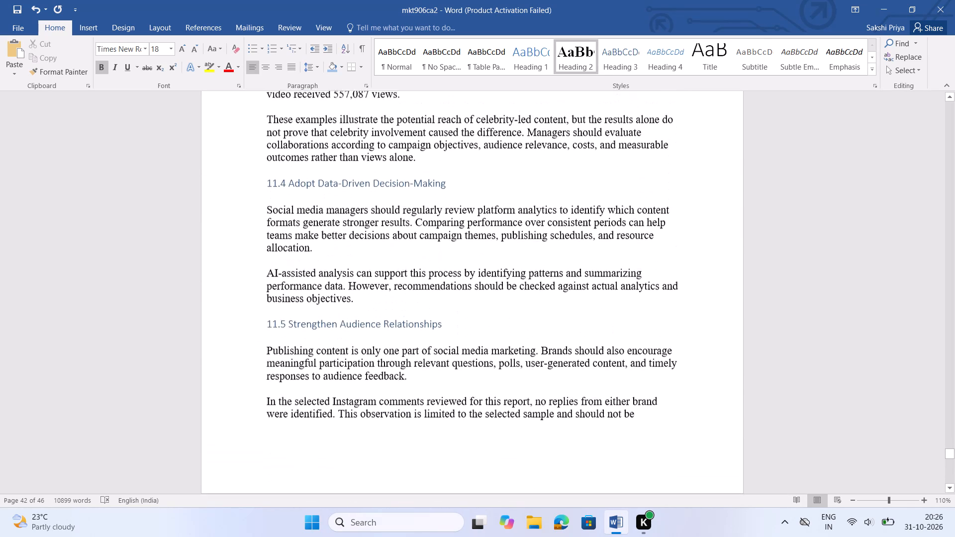
{"action": "scroll", "coordinate": [375, 220], "scroll_direction": "up", "scroll_amount": 4}
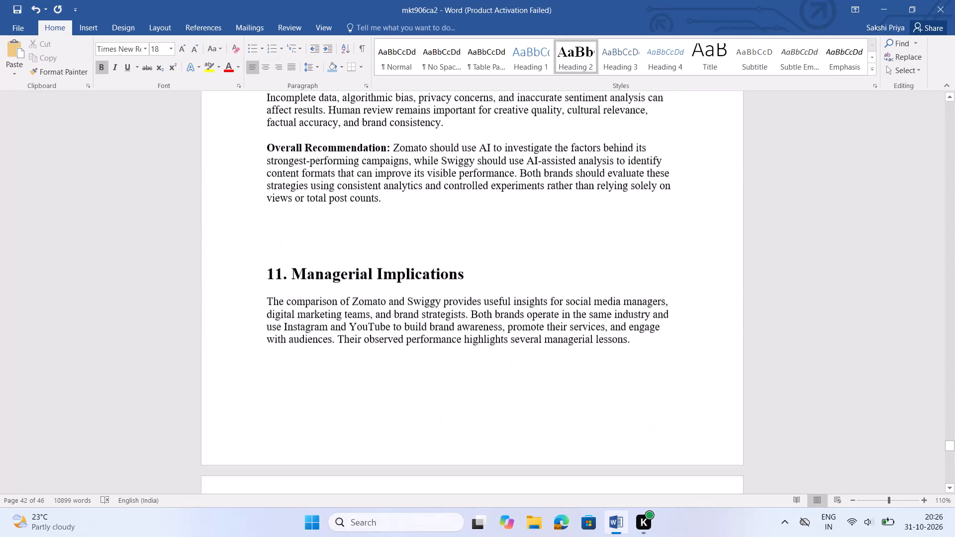
{"action": "scroll", "coordinate": [375, 220], "scroll_direction": "up", "scroll_amount": 1}
{"action": "left_click", "coordinate": [267, 323]}
{"action": "key", "text": "Return"}
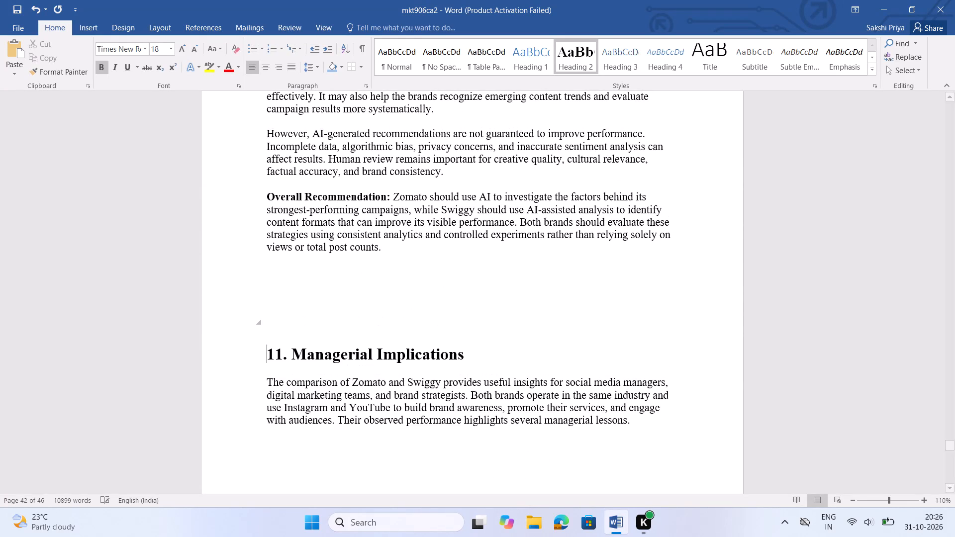
{"action": "key", "text": "Return"}
{"action": "key", "text": "Return"}
{"action": "key", "text": "Return"}
Remove the three extra blank lines above the 12. Conclusion heading so it sits at the top of its page.
{"action": "scroll", "coordinate": [291, 333], "scroll_direction": "down", "scroll_amount": 1}
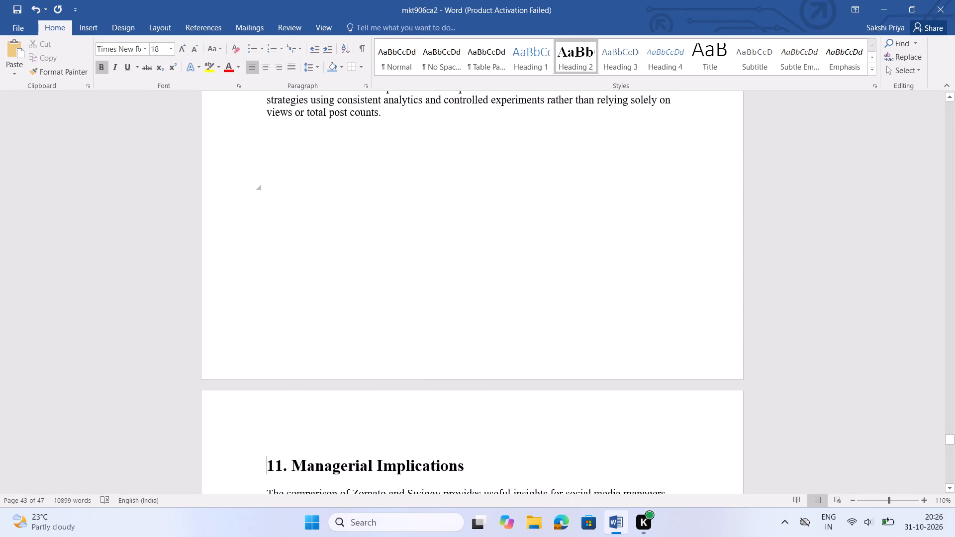
{"action": "scroll", "coordinate": [291, 333], "scroll_direction": "down", "scroll_amount": 5}
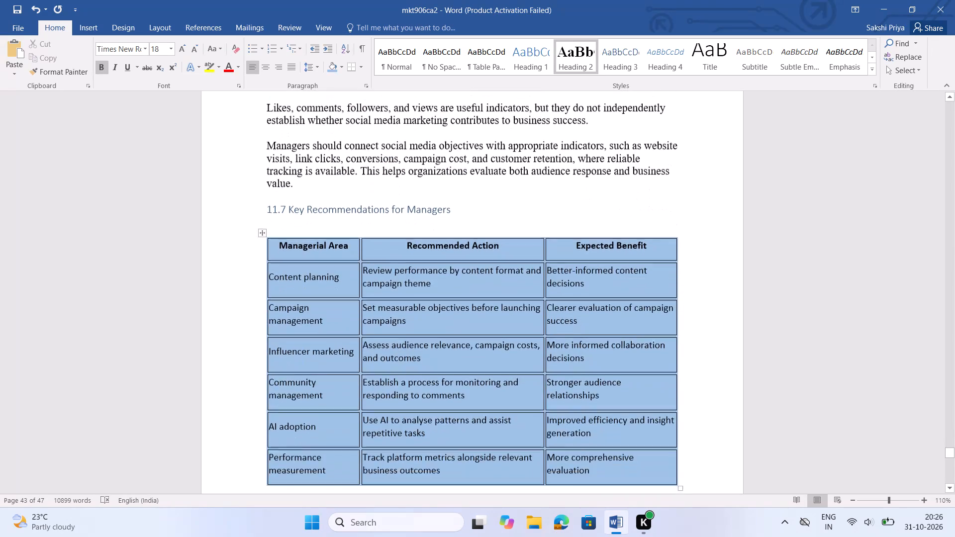
{"action": "scroll", "coordinate": [291, 333], "scroll_direction": "down", "scroll_amount": 3}
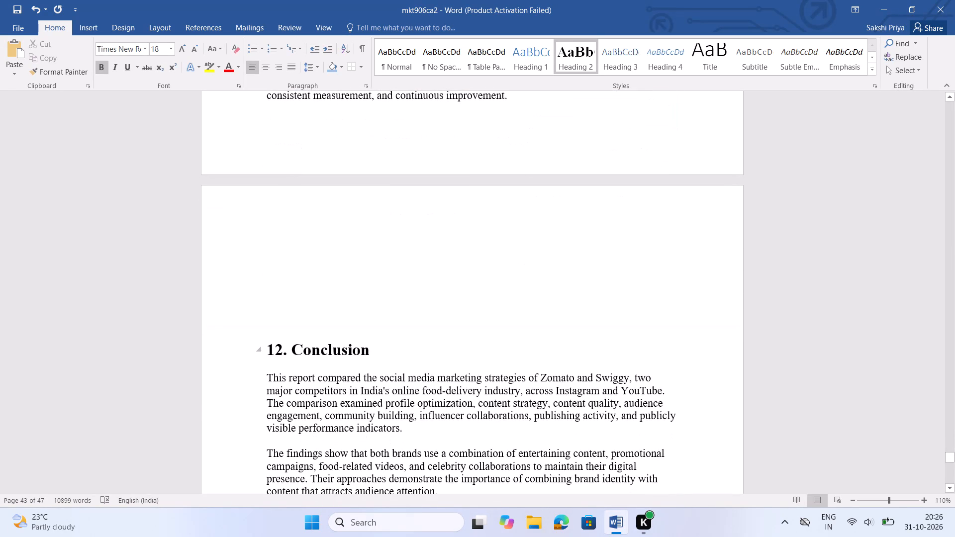
{"action": "left_click", "coordinate": [265, 353]}
{"action": "left_click", "coordinate": [272, 347]}
{"action": "key", "text": "Left"}
{"action": "key", "text": "BackSpace"}
{"action": "key", "text": "BackSpace"}
{"action": "key", "text": "BackSpace"}
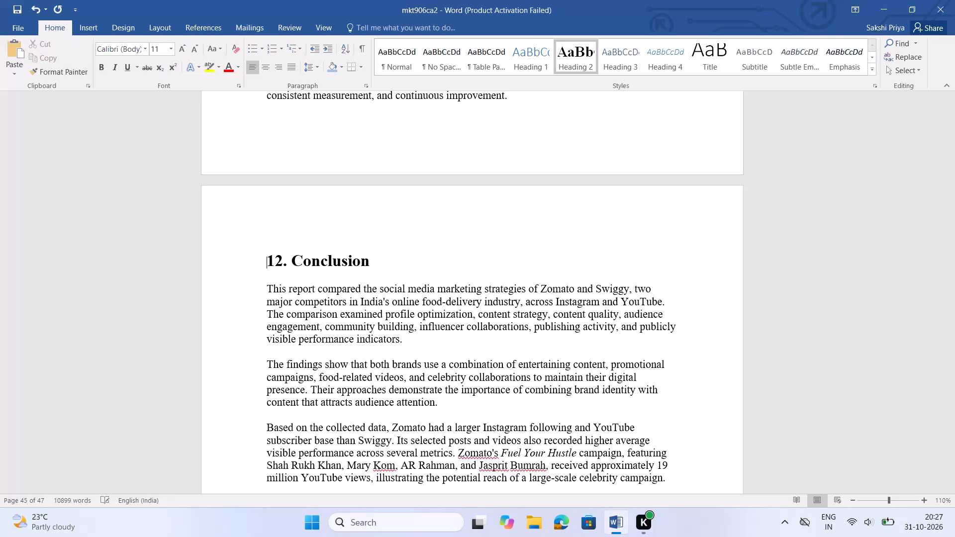
Remove two extra blank lines above the 13. References heading so it sits at the top of its page.
{"action": "scroll", "coordinate": [364, 429], "scroll_direction": "down", "scroll_amount": 6}
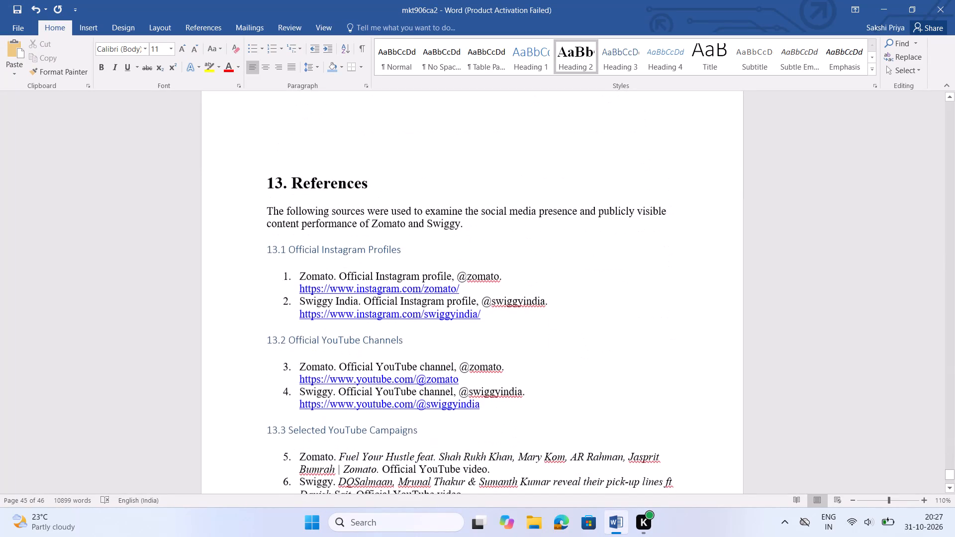
{"action": "scroll", "coordinate": [364, 429], "scroll_direction": "up", "scroll_amount": 2}
{"action": "scroll", "coordinate": [364, 429], "scroll_direction": "down", "scroll_amount": 1}
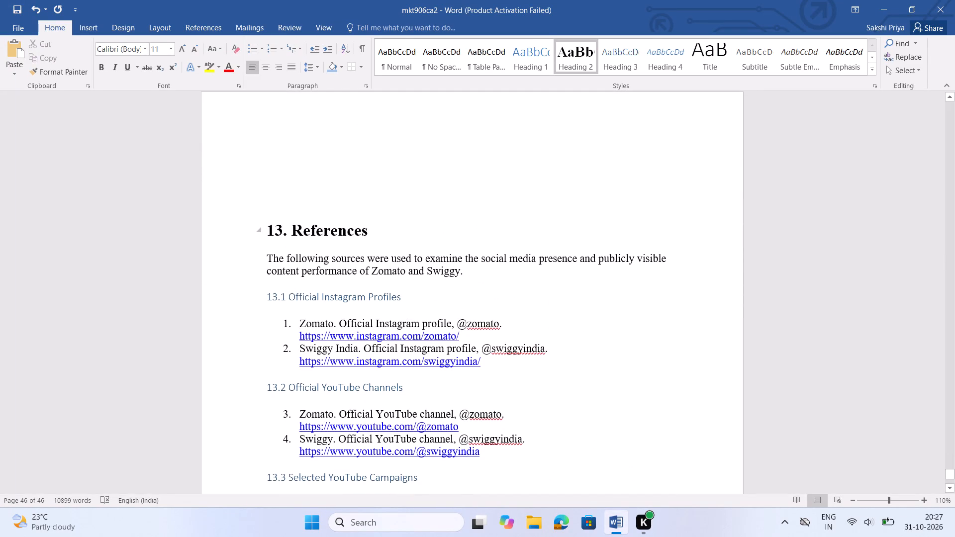
{"action": "left_click", "coordinate": [266, 223]}
{"action": "key", "text": "BackSpace"}
{"action": "key", "text": "BackSpace"}
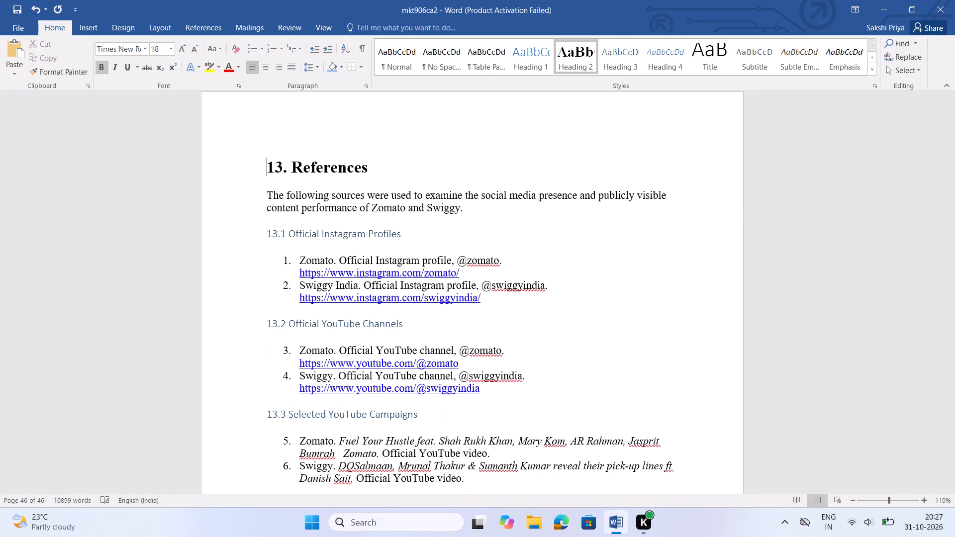
Examine the page layout from the Conclusion back to the start of section 10, AI-Powered Social Media Optimization Strategy.
{"action": "scroll", "coordinate": [328, 278], "scroll_direction": "up", "scroll_amount": 3}
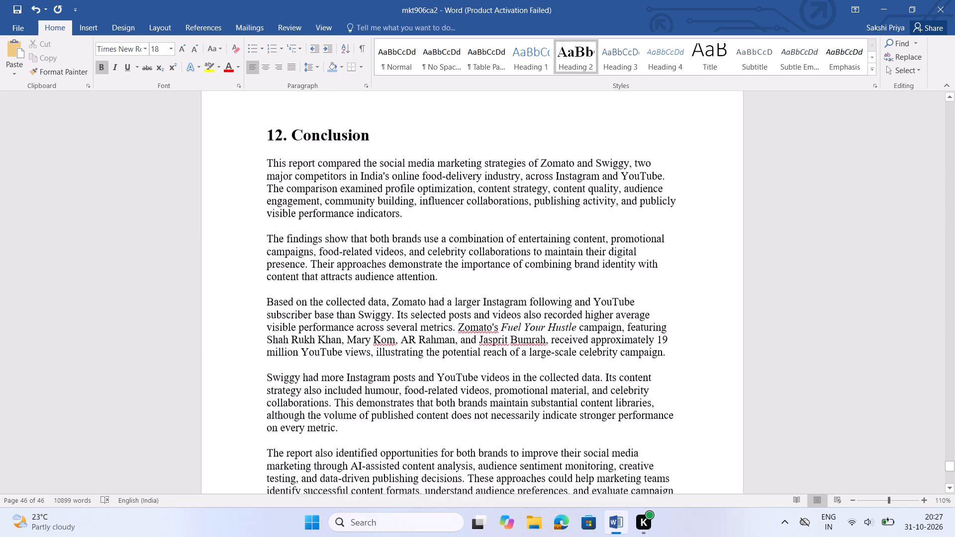
{"action": "scroll", "coordinate": [328, 278], "scroll_direction": "up", "scroll_amount": 2}
{"action": "scroll", "coordinate": [328, 278], "scroll_direction": "right", "scroll_amount": 1}
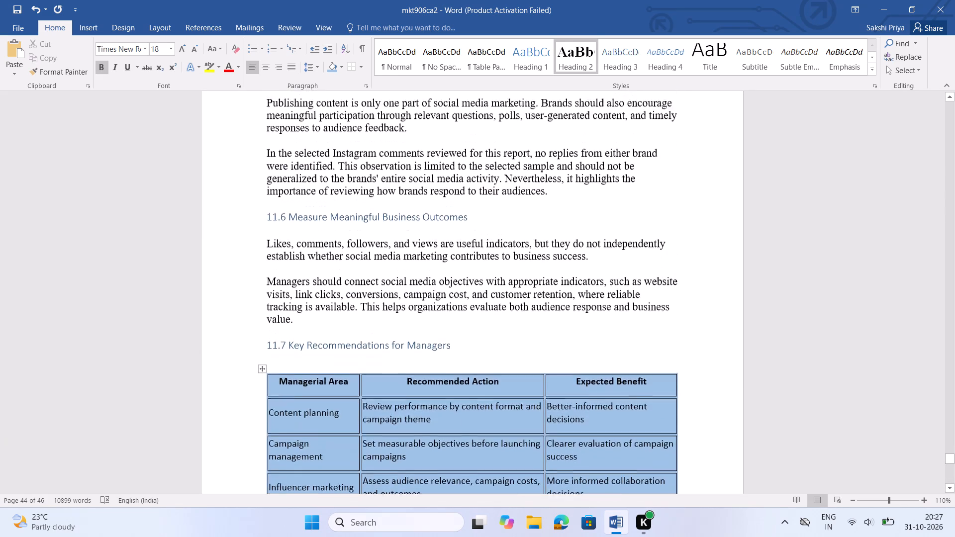
{"action": "scroll", "coordinate": [328, 278], "scroll_direction": "right", "scroll_amount": 1}
{"action": "scroll", "coordinate": [328, 278], "scroll_direction": "up", "scroll_amount": 4}
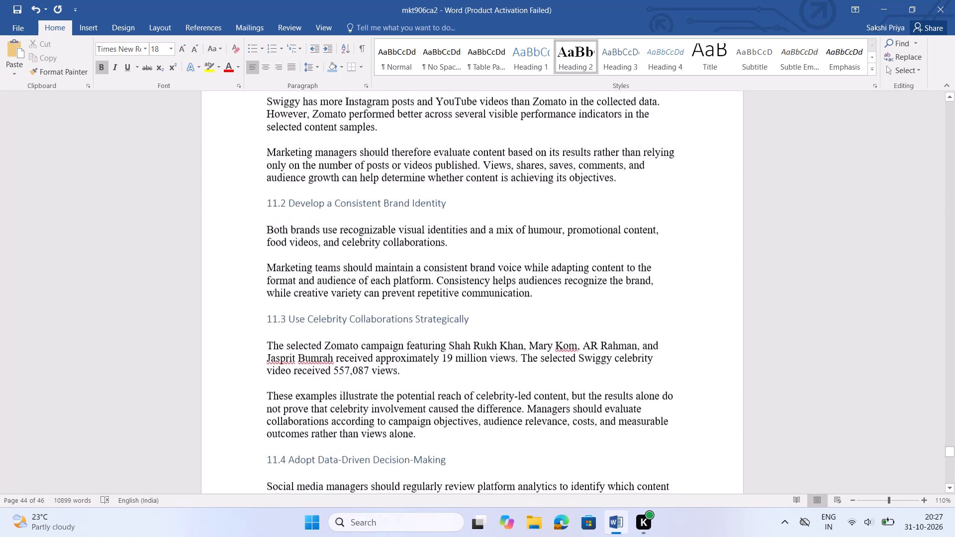
{"action": "scroll", "coordinate": [328, 278], "scroll_direction": "up", "scroll_amount": 4}
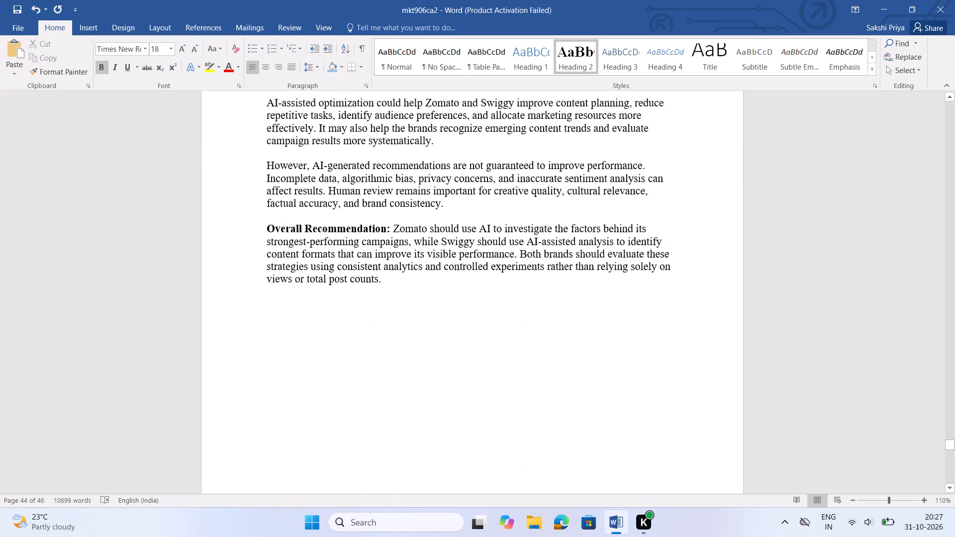
{"action": "scroll", "coordinate": [328, 278], "scroll_direction": "up", "scroll_amount": 4}
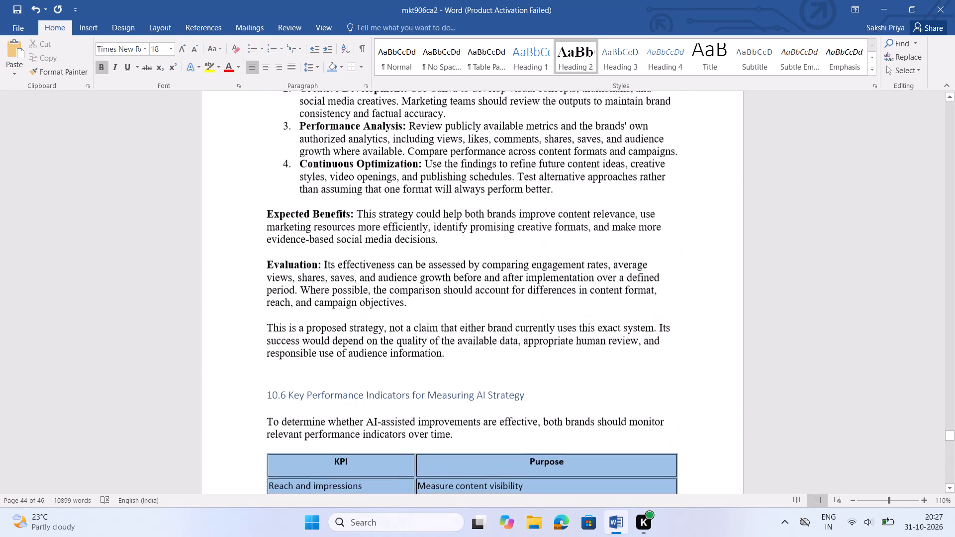
{"action": "scroll", "coordinate": [328, 278], "scroll_direction": "up", "scroll_amount": 5}
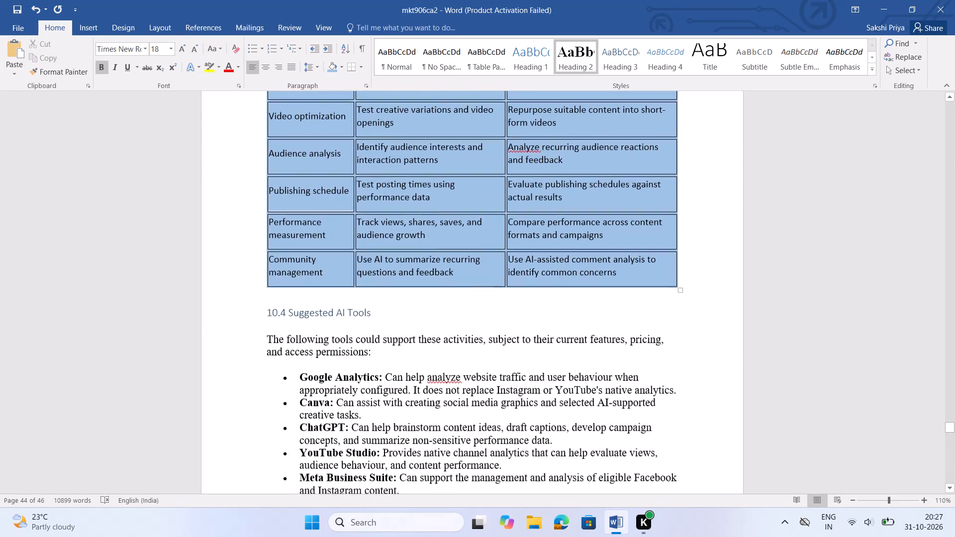
{"action": "scroll", "coordinate": [328, 278], "scroll_direction": "up", "scroll_amount": 3}
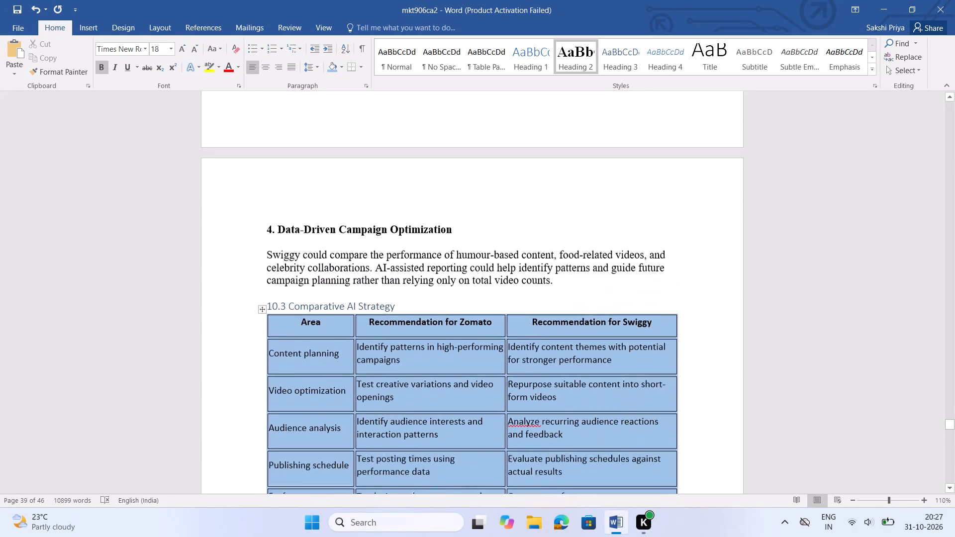
{"action": "scroll", "coordinate": [328, 278], "scroll_direction": "up", "scroll_amount": 1}
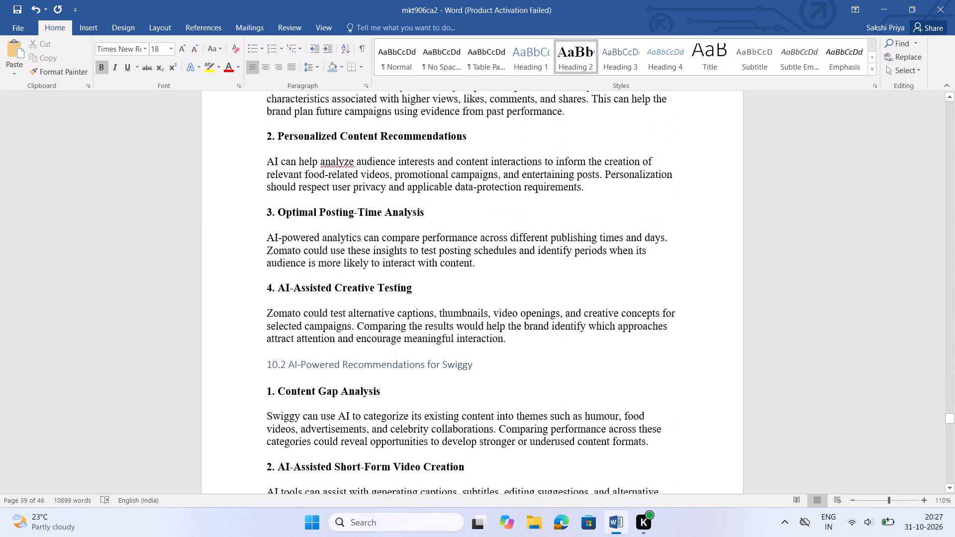
{"action": "scroll", "coordinate": [328, 278], "scroll_direction": "down", "scroll_amount": 8}
{"action": "scroll", "coordinate": [328, 278], "scroll_direction": "up", "scroll_amount": 9}
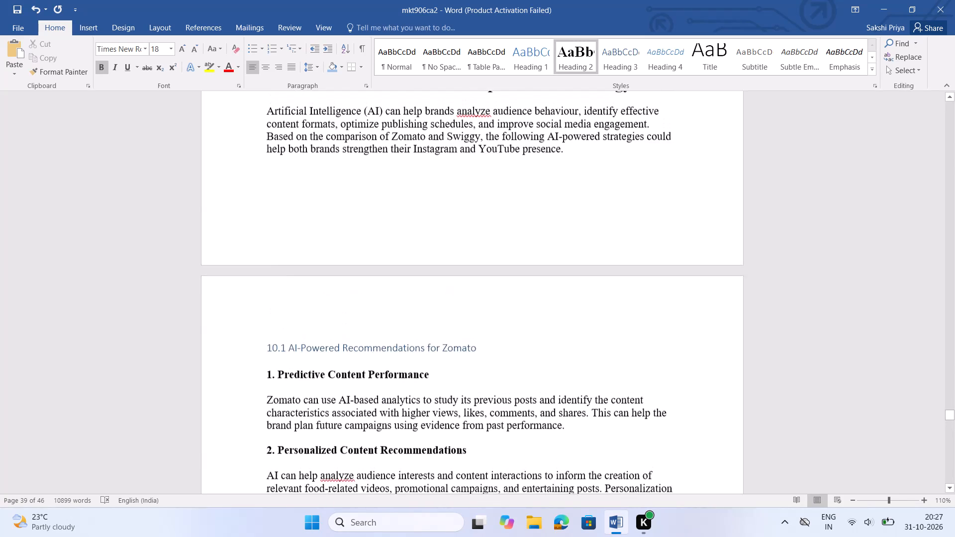
{"action": "scroll", "coordinate": [328, 278], "scroll_direction": "up", "scroll_amount": 1}
Examine the page breaks within section 10, from its introduction through the KPI table and 10.7 Expected Benefits and Limitations.
{"action": "scroll", "coordinate": [328, 278], "scroll_direction": "down", "scroll_amount": 5}
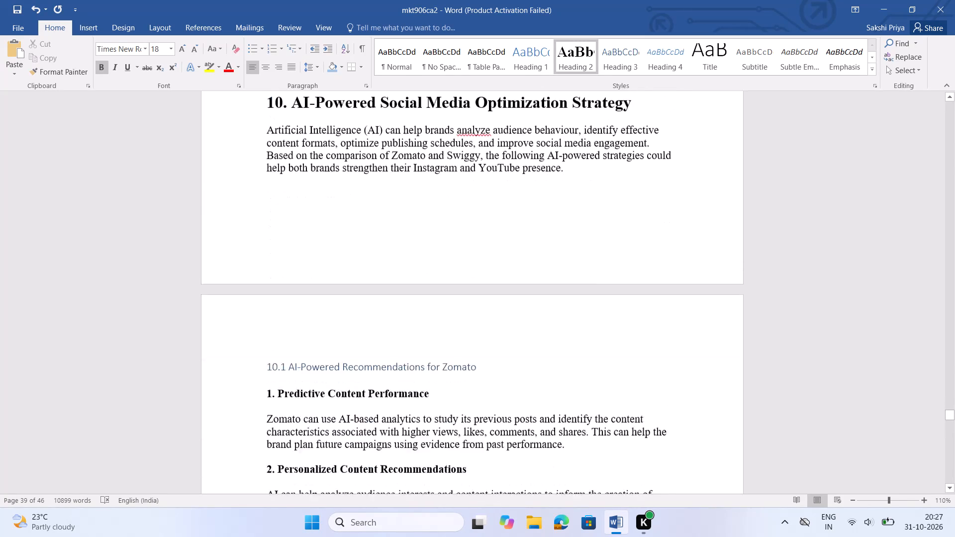
{"action": "scroll", "coordinate": [328, 278], "scroll_direction": "down", "scroll_amount": 9}
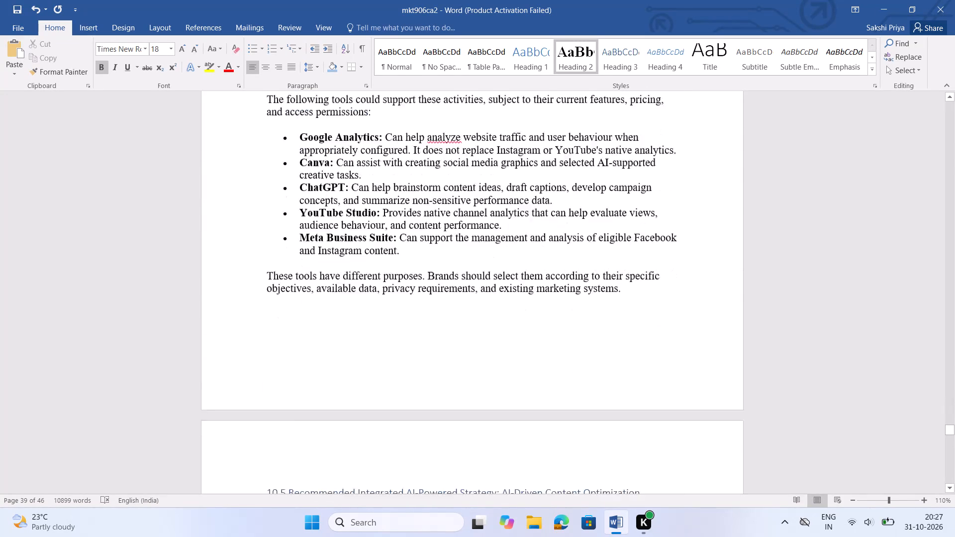
{"action": "scroll", "coordinate": [328, 278], "scroll_direction": "down", "scroll_amount": 6}
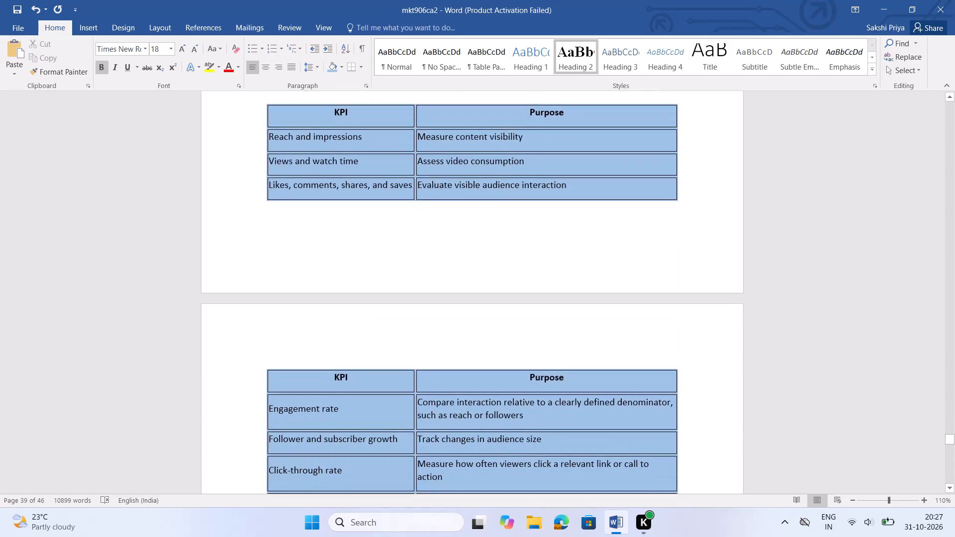
{"action": "scroll", "coordinate": [328, 278], "scroll_direction": "down", "scroll_amount": 4}
{"action": "scroll", "coordinate": [328, 278], "scroll_direction": "up", "scroll_amount": 2}
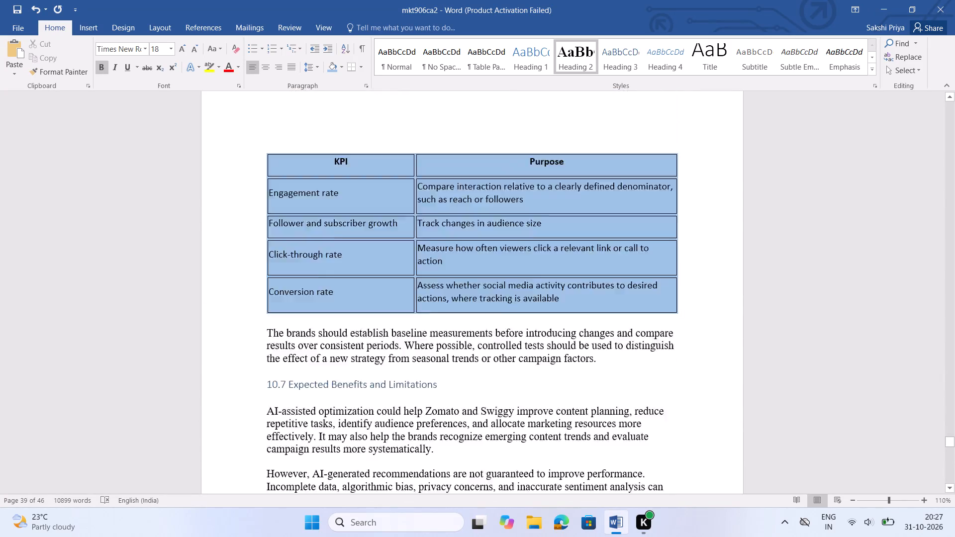
Insert four blank lines before the 10. AI-Powered Social Media Optimization Strategy heading to start it on a new page.
{"action": "scroll", "coordinate": [328, 278], "scroll_direction": "up", "scroll_amount": 8}
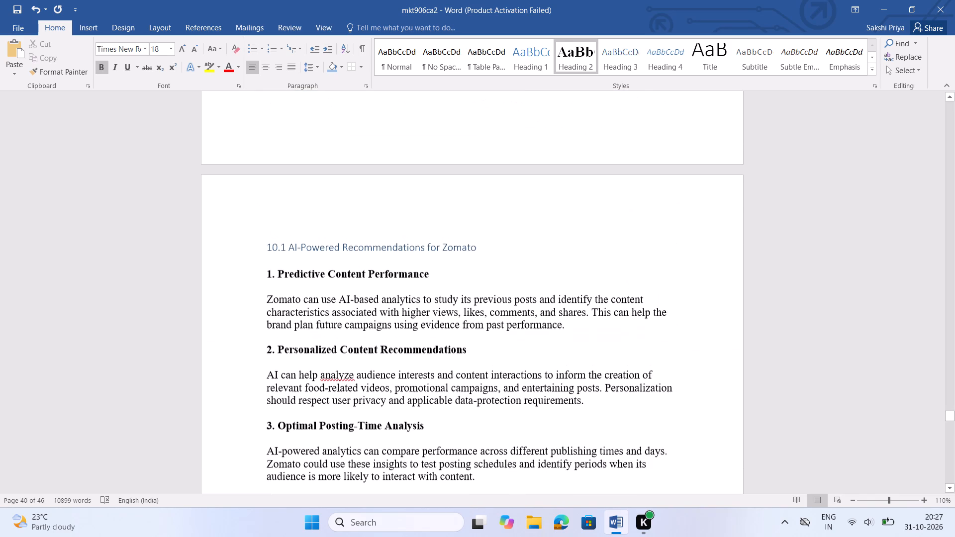
{"action": "scroll", "coordinate": [328, 278], "scroll_direction": "up", "scroll_amount": 1}
{"action": "scroll", "coordinate": [328, 278], "scroll_direction": "down", "scroll_amount": 1}
{"action": "scroll", "coordinate": [328, 278], "scroll_direction": "up", "scroll_amount": 2}
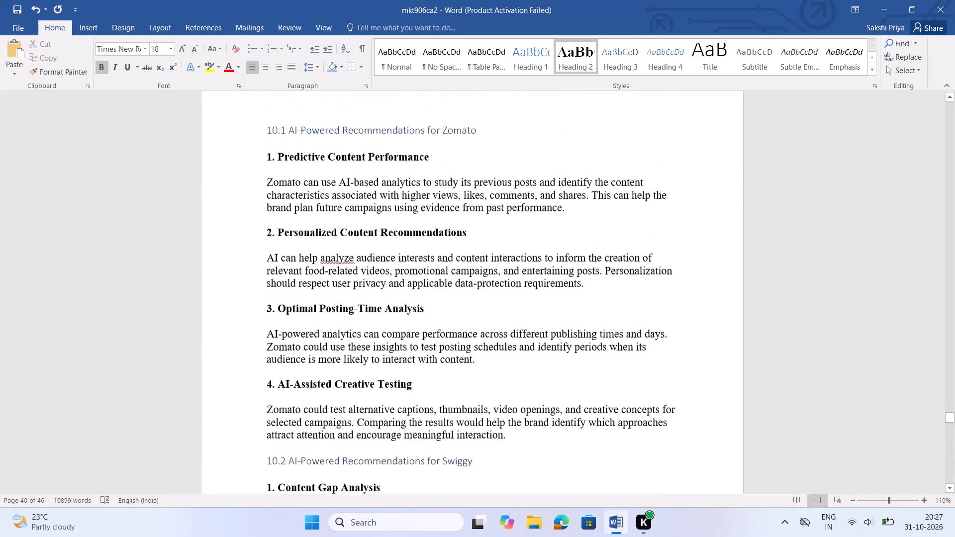
{"action": "scroll", "coordinate": [328, 278], "scroll_direction": "up", "scroll_amount": 2}
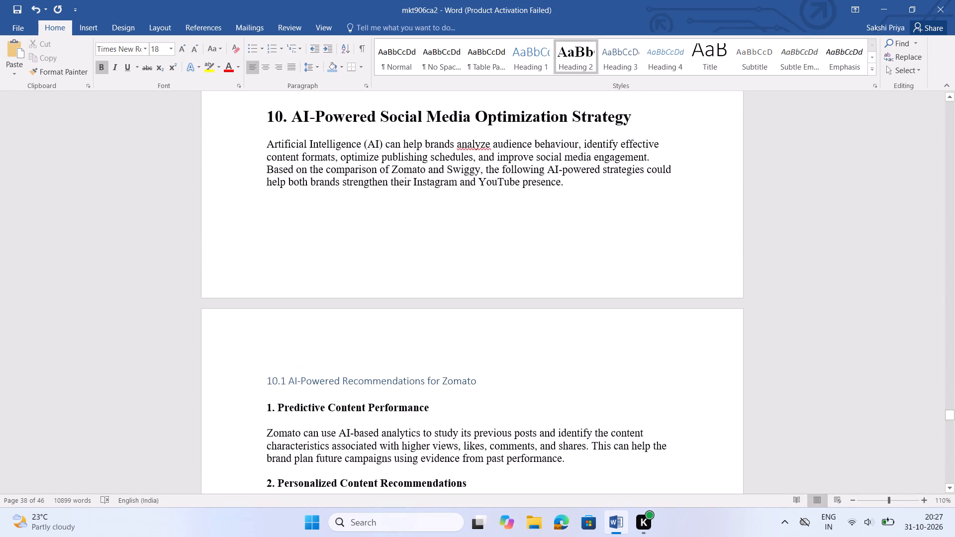
{"action": "left_click", "coordinate": [270, 121]}
{"action": "key", "text": "Return"}
{"action": "key", "text": "Return"}
{"action": "key", "text": "Return"}
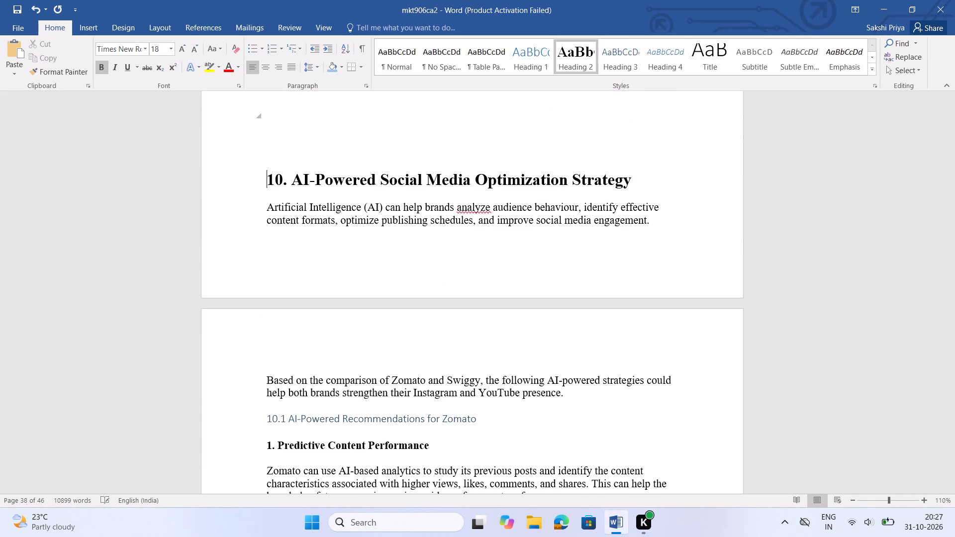
{"action": "key", "text": "Return"}
Remove two extra blank lines above the 11. Managerial Implications heading so it sits at the top of its page.
{"action": "scroll", "coordinate": [343, 208], "scroll_direction": "down", "scroll_amount": 3}
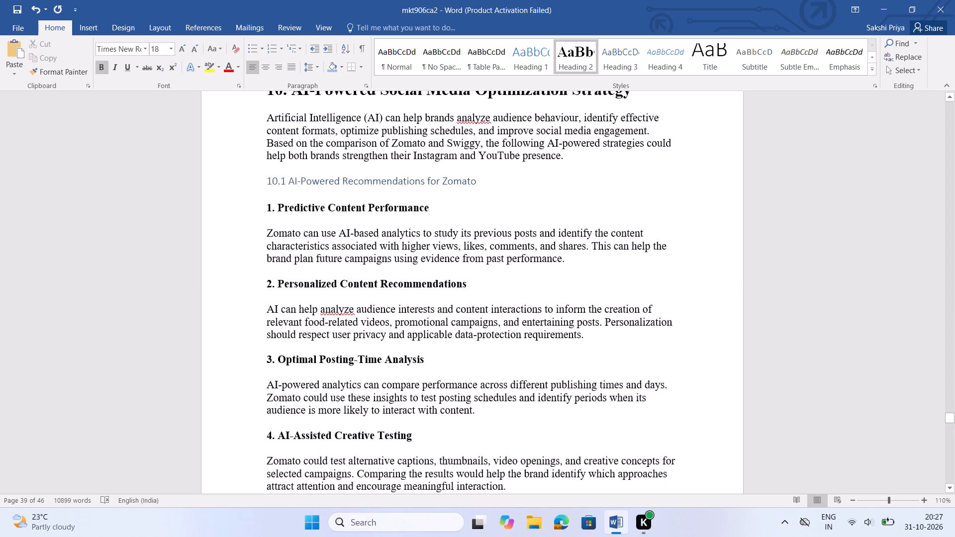
{"action": "scroll", "coordinate": [343, 208], "scroll_direction": "down", "scroll_amount": 4}
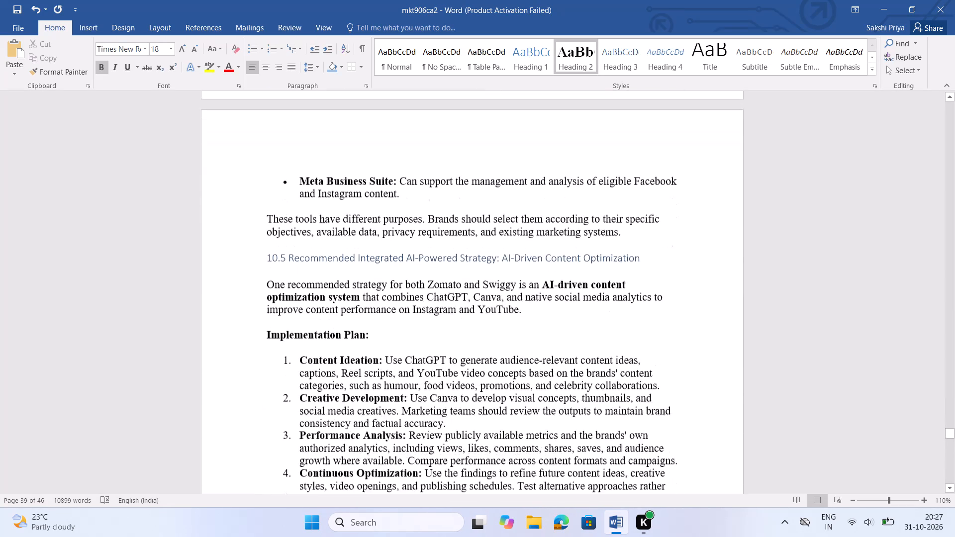
{"action": "scroll", "coordinate": [343, 208], "scroll_direction": "down", "scroll_amount": 5}
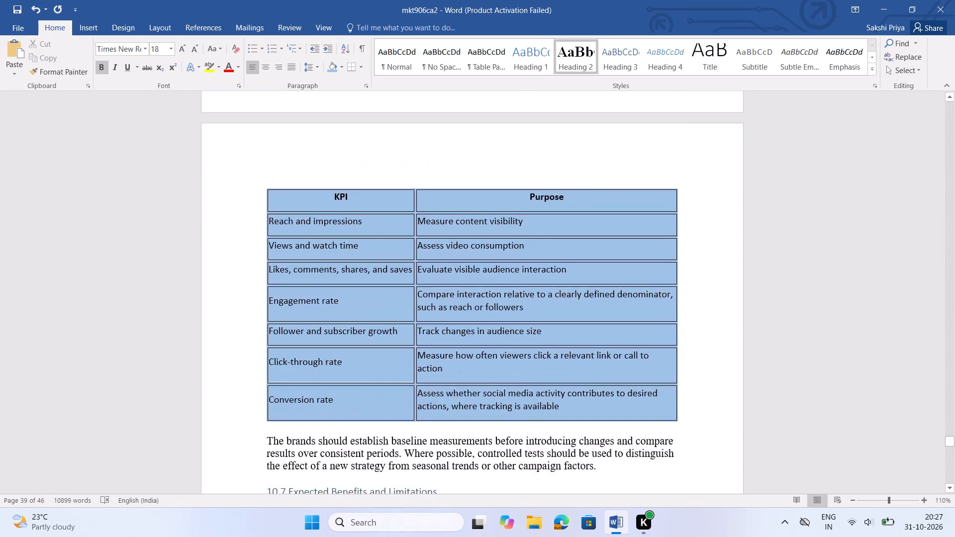
{"action": "scroll", "coordinate": [343, 208], "scroll_direction": "down", "scroll_amount": 3}
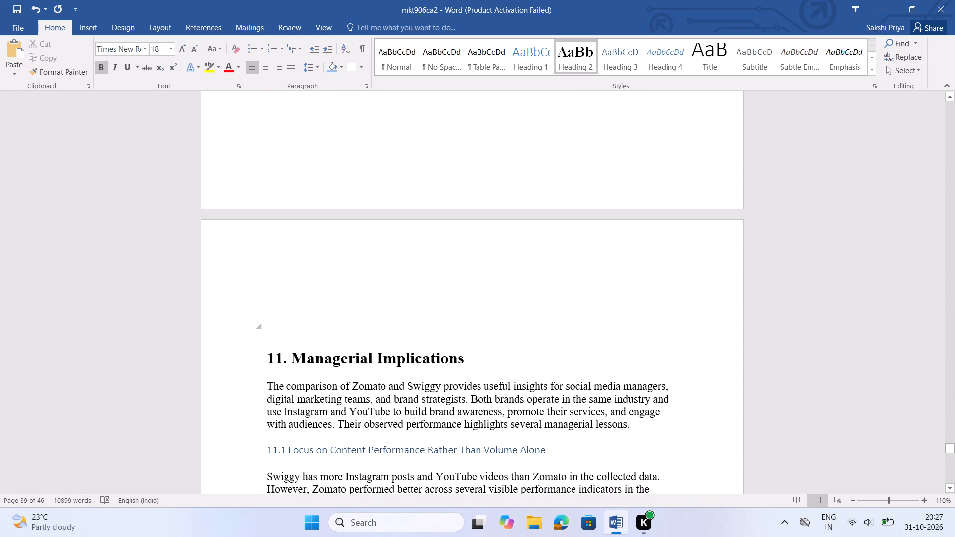
{"action": "left_click", "coordinate": [268, 357]}
{"action": "key", "text": "BackSpace"}
{"action": "key", "text": "BackSpace"}
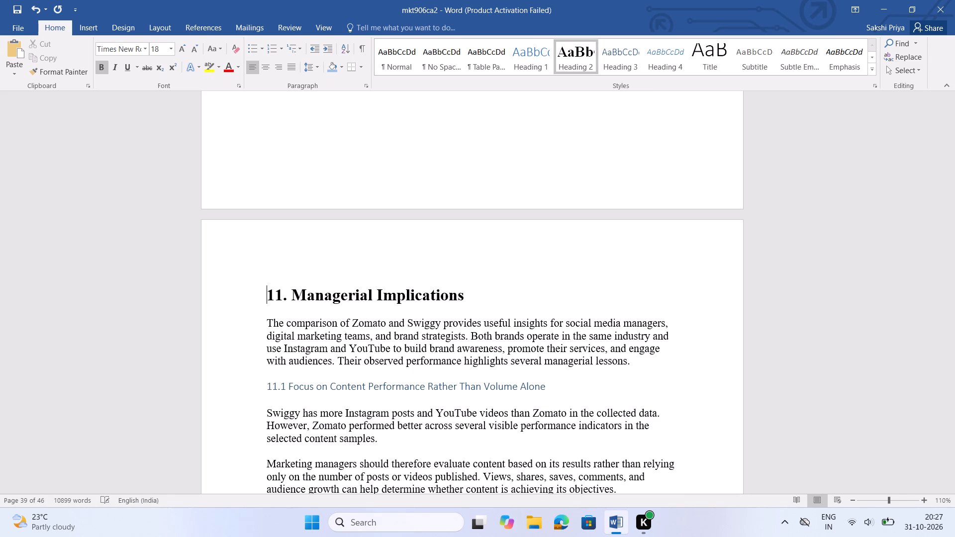
Examine the page layout of section 11 through the Conclusion, and back up to section 8, SWOT Analysis.
{"action": "scroll", "coordinate": [340, 435], "scroll_direction": "down", "scroll_amount": 5}
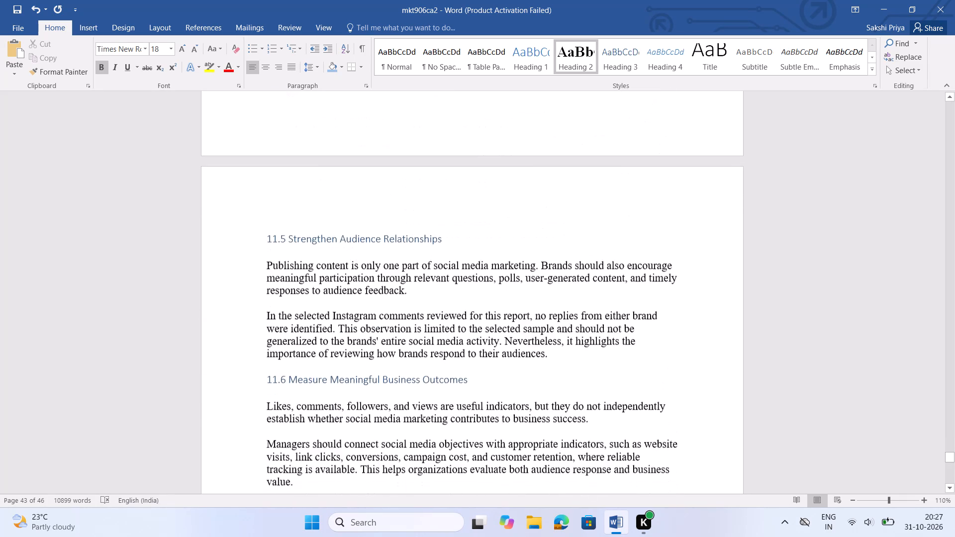
{"action": "scroll", "coordinate": [340, 435], "scroll_direction": "down", "scroll_amount": 5}
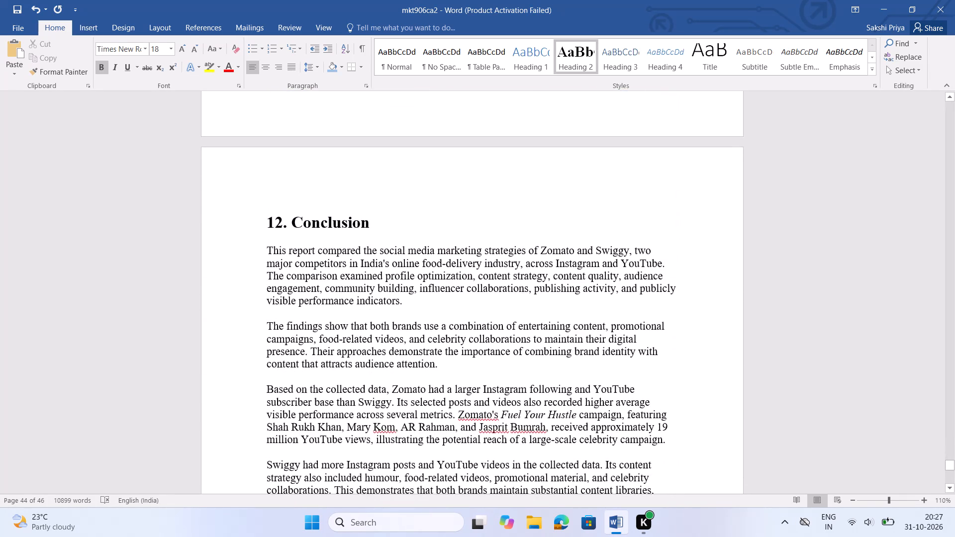
{"action": "scroll", "coordinate": [340, 435], "scroll_direction": "up", "scroll_amount": 11}
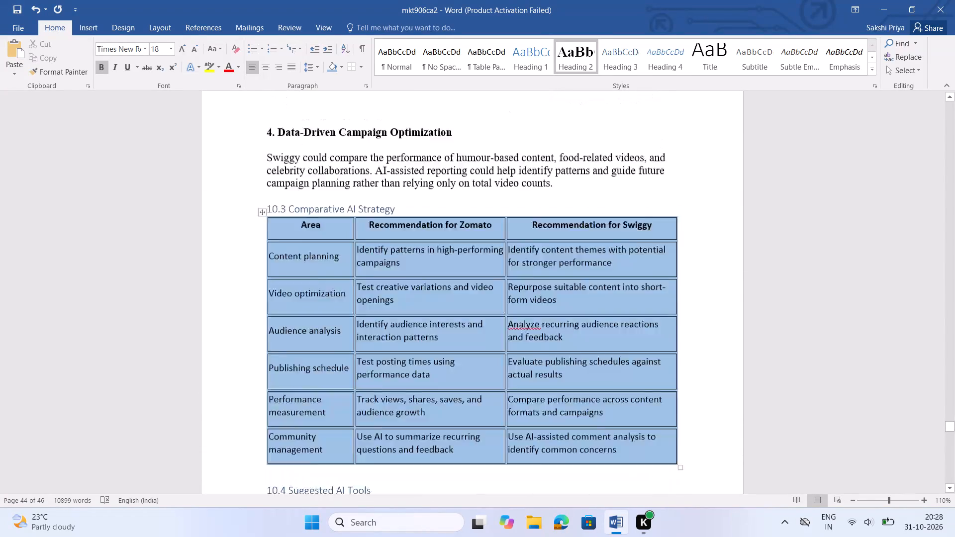
{"action": "scroll", "coordinate": [341, 453], "scroll_direction": "up", "scroll_amount": 4}
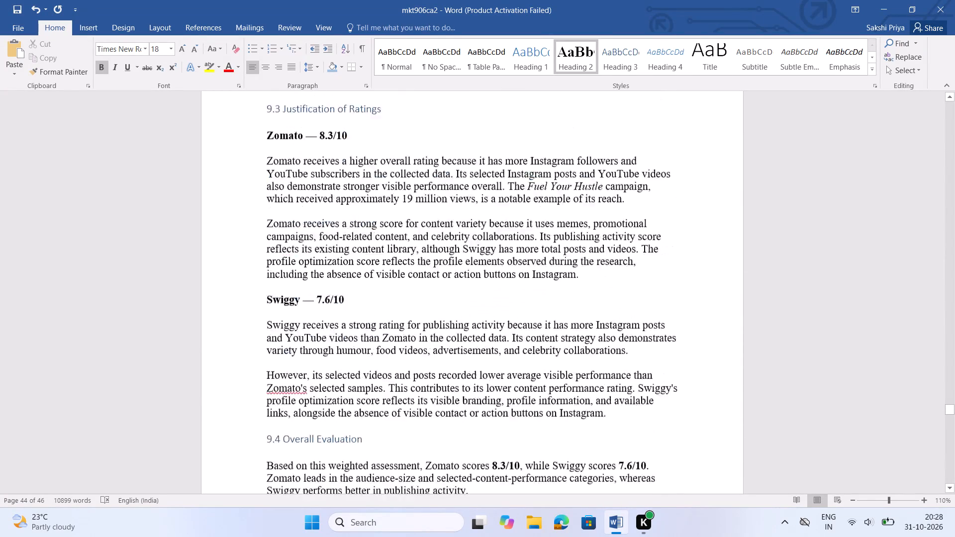
{"action": "scroll", "coordinate": [341, 453], "scroll_direction": "up", "scroll_amount": 4}
{"action": "scroll", "coordinate": [341, 453], "scroll_direction": "down", "scroll_amount": 1}
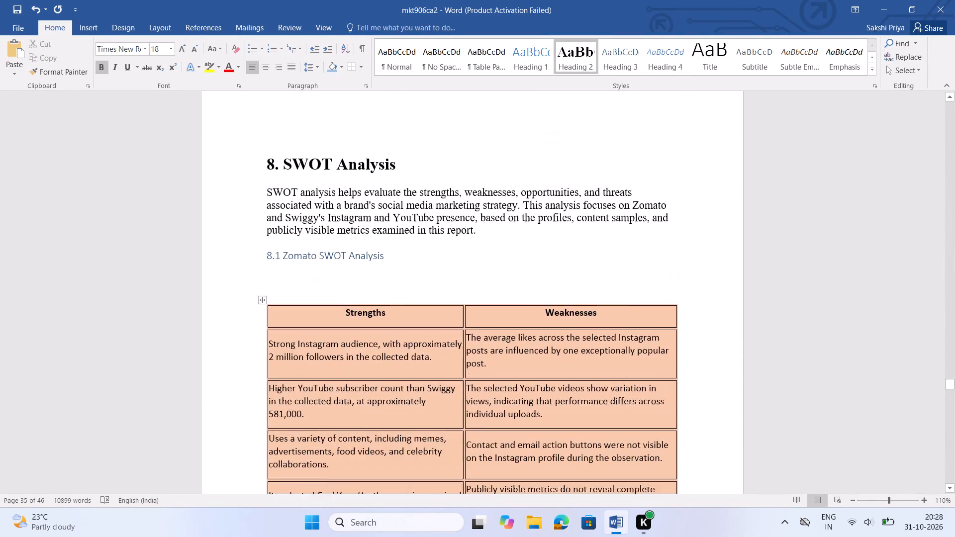
Remove one extra blank line above the 9. Ratings and Data-Driven Evaluation heading so it sits higher on its page.
{"action": "scroll", "coordinate": [341, 453], "scroll_direction": "down", "scroll_amount": 1}
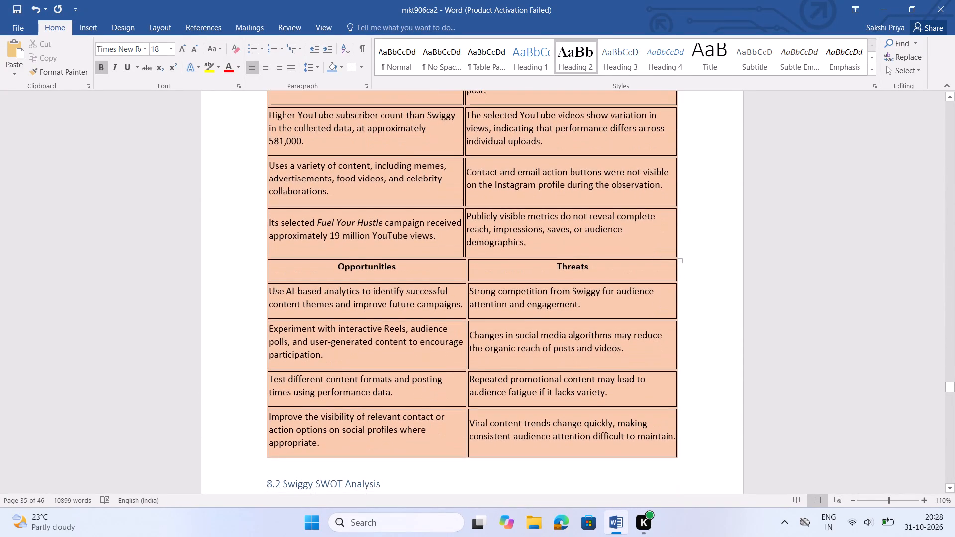
{"action": "scroll", "coordinate": [341, 453], "scroll_direction": "down", "scroll_amount": 2}
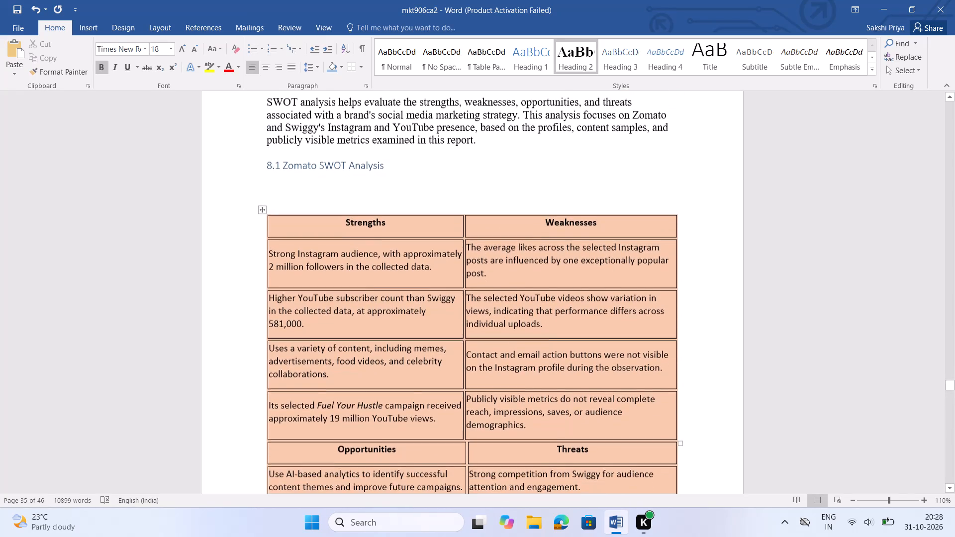
{"action": "scroll", "coordinate": [341, 453], "scroll_direction": "down", "scroll_amount": 2}
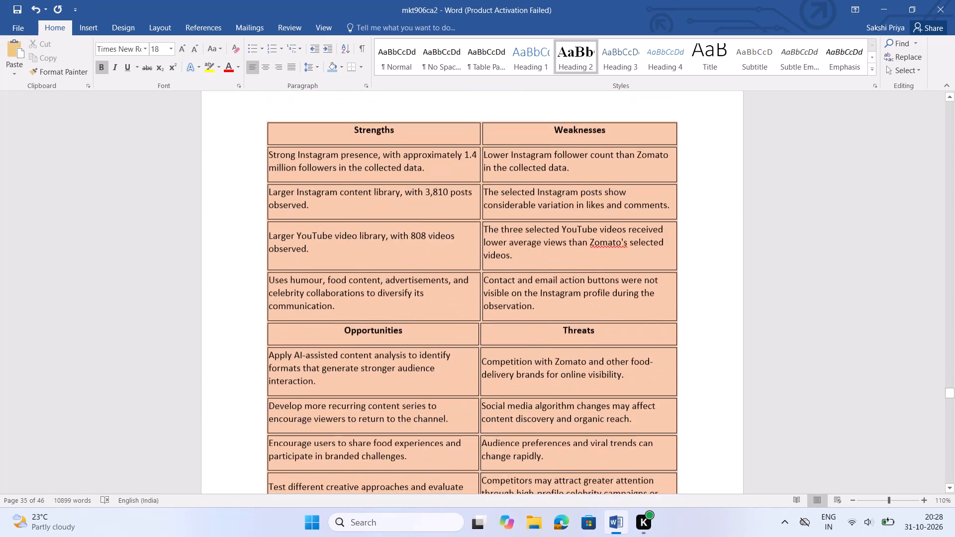
{"action": "scroll", "coordinate": [341, 453], "scroll_direction": "down", "scroll_amount": 3}
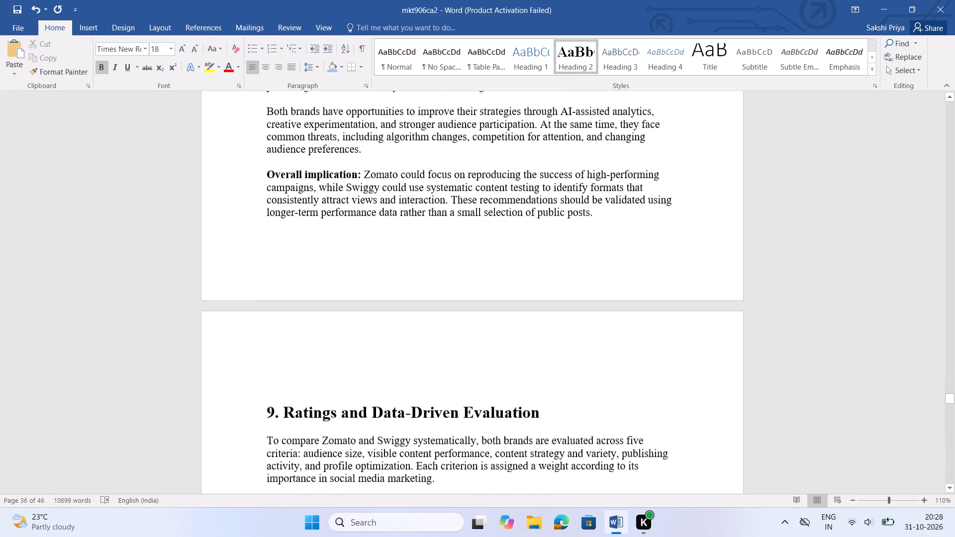
{"action": "scroll", "coordinate": [341, 453], "scroll_direction": "up", "scroll_amount": 1}
{"action": "scroll", "coordinate": [341, 453], "scroll_direction": "down", "scroll_amount": 1}
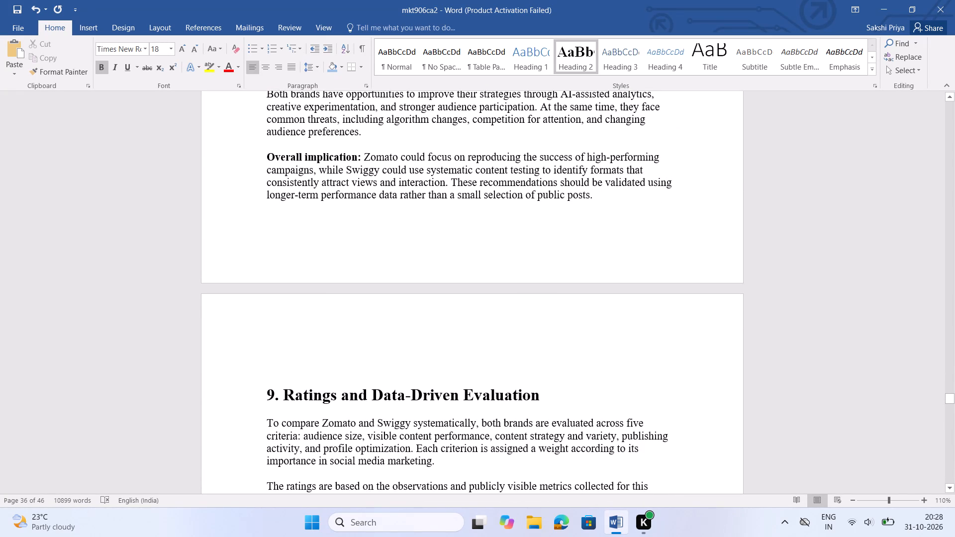
{"action": "left_click", "coordinate": [266, 397]}
{"action": "key", "text": "BackSpace"}
Examine the page layout of section 8 from 8.3 Comparative SWOT Findings back up to the 8. SWOT Analysis heading.
{"action": "scroll", "coordinate": [339, 410], "scroll_direction": "up", "scroll_amount": 1}
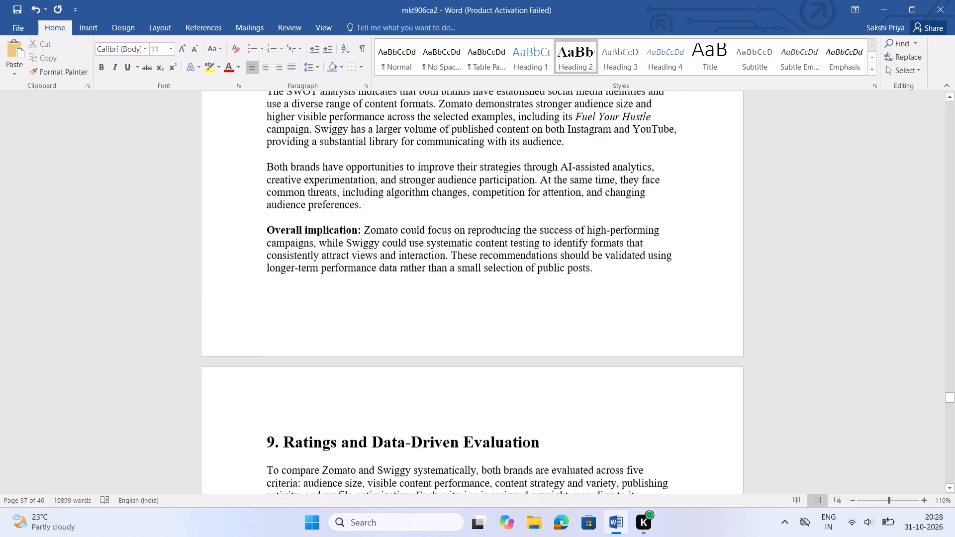
{"action": "scroll", "coordinate": [339, 410], "scroll_direction": "up", "scroll_amount": 2}
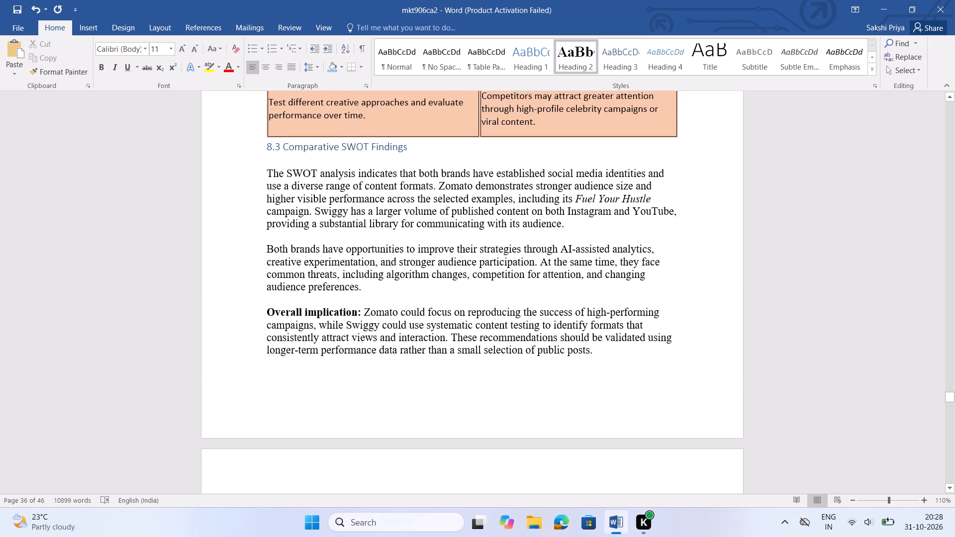
{"action": "scroll", "coordinate": [339, 410], "scroll_direction": "up", "scroll_amount": 2}
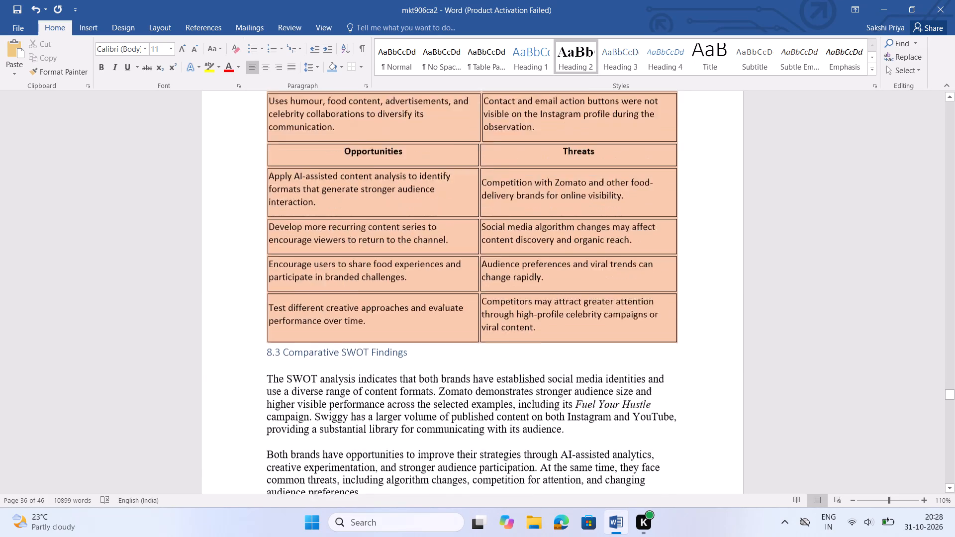
{"action": "scroll", "coordinate": [339, 410], "scroll_direction": "up", "scroll_amount": 2}
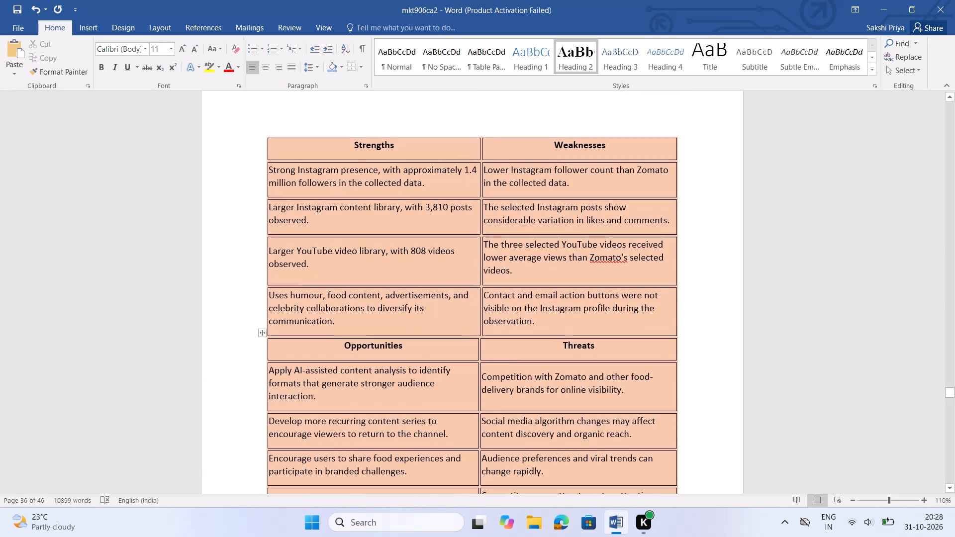
{"action": "scroll", "coordinate": [339, 410], "scroll_direction": "up", "scroll_amount": 2}
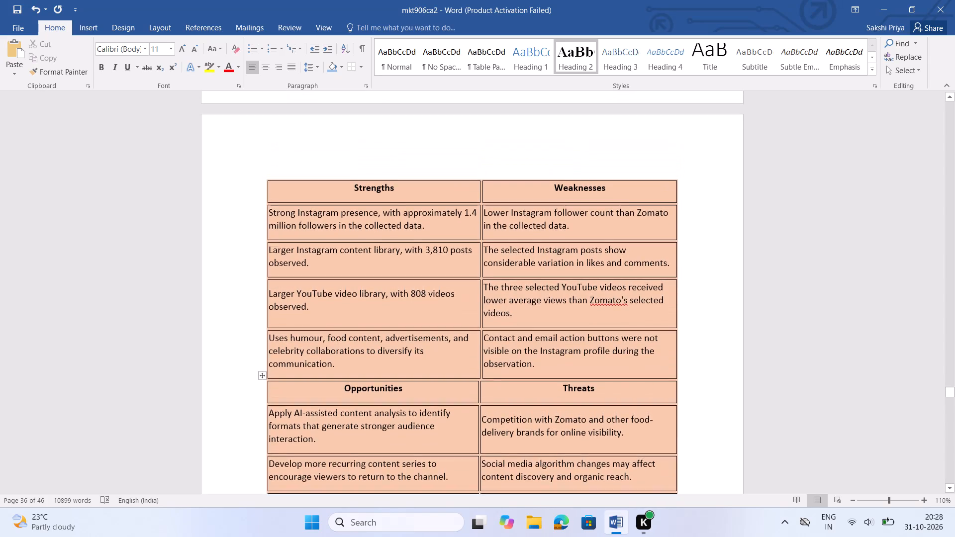
{"action": "scroll", "coordinate": [339, 410], "scroll_direction": "up", "scroll_amount": 2}
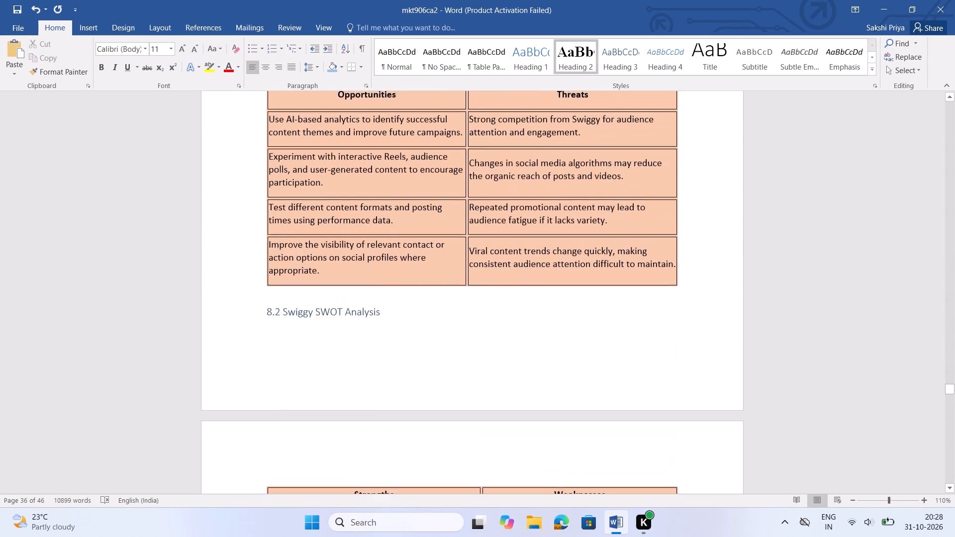
{"action": "scroll", "coordinate": [339, 410], "scroll_direction": "up", "scroll_amount": 4}
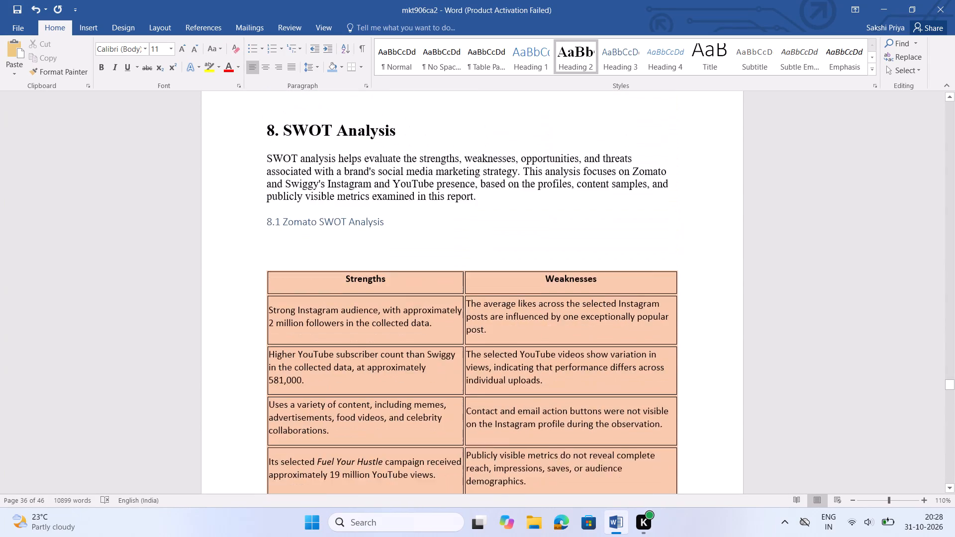
Examine the page layout of section 7, Overall Comparative Analysis, and the YouTube channel and selected-video comparison tables before it.
{"action": "scroll", "coordinate": [339, 410], "scroll_direction": "up", "scroll_amount": 4}
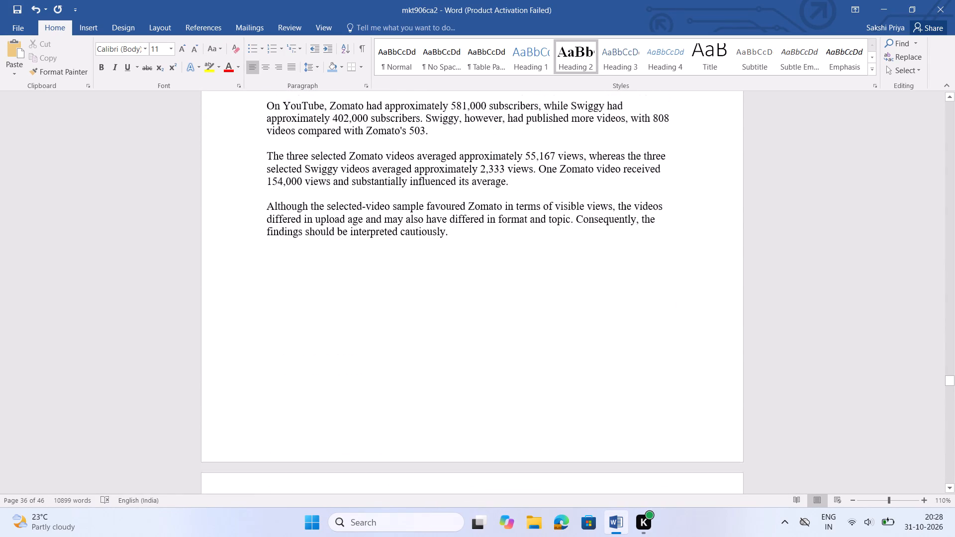
{"action": "scroll", "coordinate": [339, 410], "scroll_direction": "up", "scroll_amount": 4}
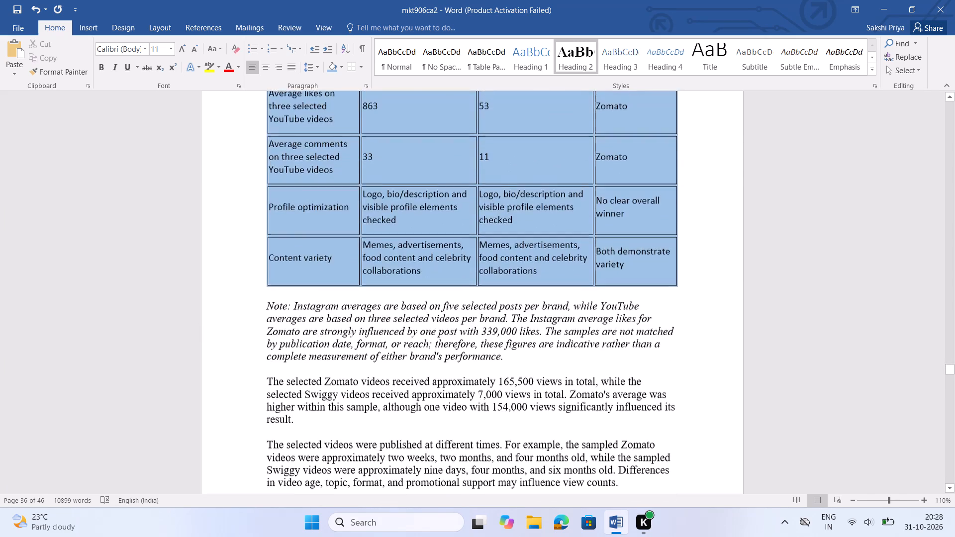
{"action": "scroll", "coordinate": [339, 410], "scroll_direction": "up", "scroll_amount": 1}
{"action": "scroll", "coordinate": [339, 410], "scroll_direction": "down", "scroll_amount": 2}
{"action": "scroll", "coordinate": [339, 410], "scroll_direction": "up", "scroll_amount": 6}
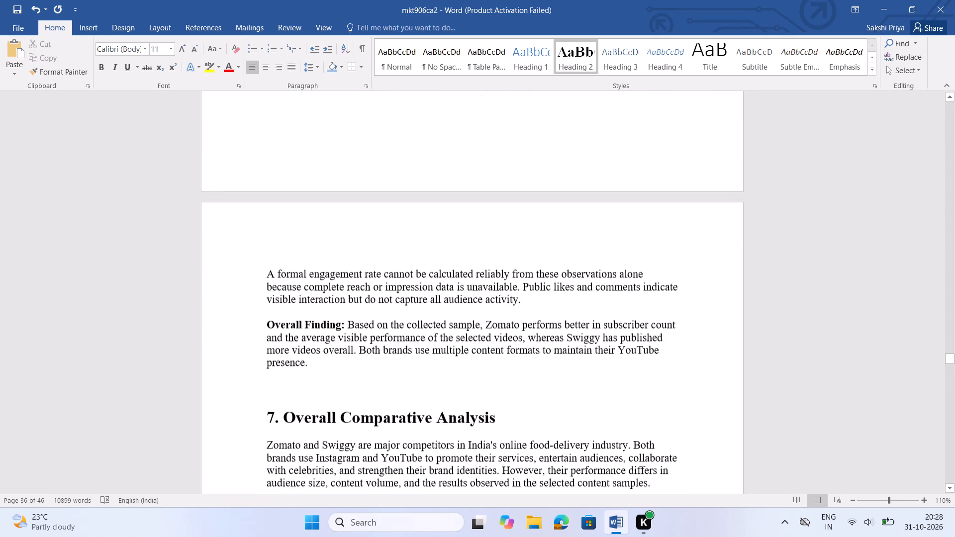
{"action": "scroll", "coordinate": [339, 410], "scroll_direction": "up", "scroll_amount": 5}
{"action": "scroll", "coordinate": [339, 410], "scroll_direction": "down", "scroll_amount": 1}
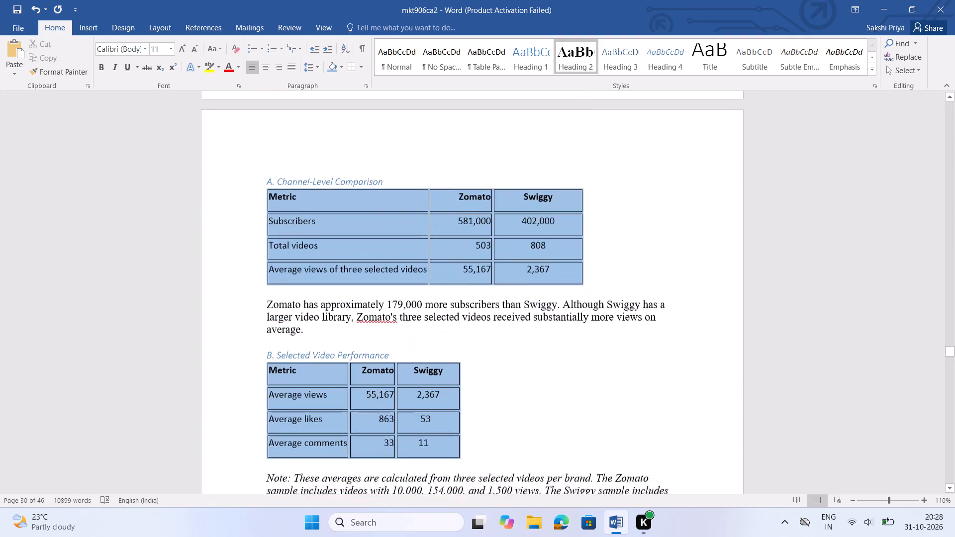
{"action": "scroll", "coordinate": [339, 410], "scroll_direction": "down", "scroll_amount": 1}
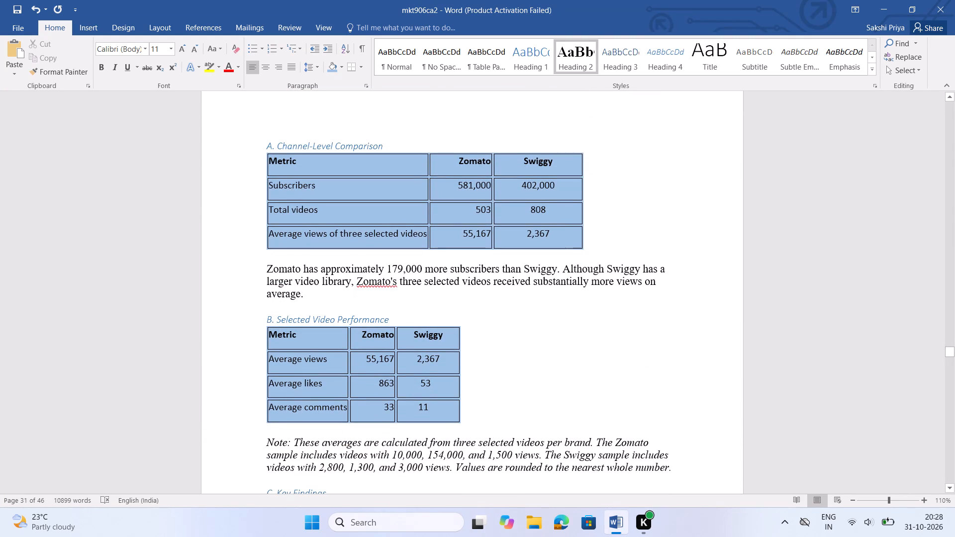
{"action": "left_click", "coordinate": [495, 374]}
{"action": "scroll", "coordinate": [495, 374], "scroll_direction": "up", "scroll_amount": 4}
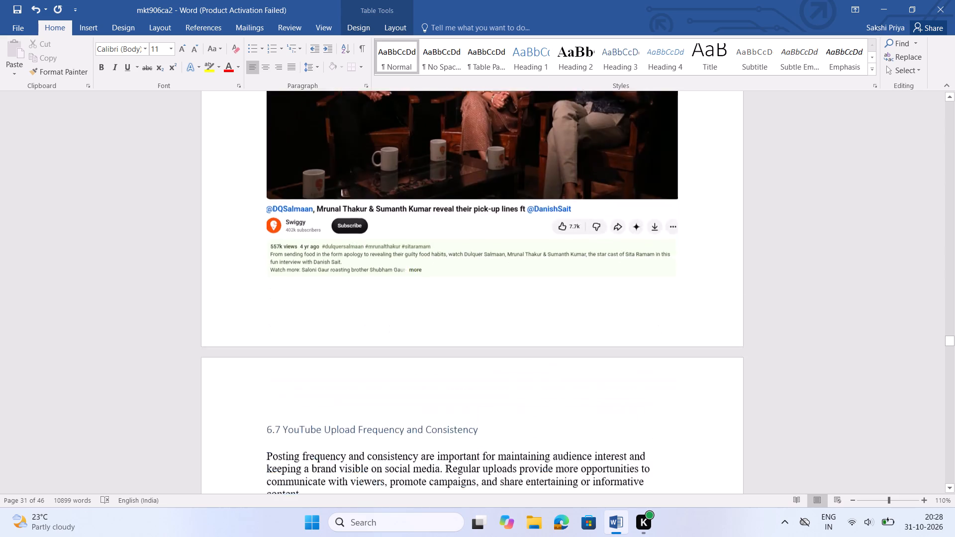
{"action": "scroll", "coordinate": [495, 374], "scroll_direction": "up", "scroll_amount": 2}
{"action": "scroll", "coordinate": [495, 374], "scroll_direction": "down", "scroll_amount": 2}
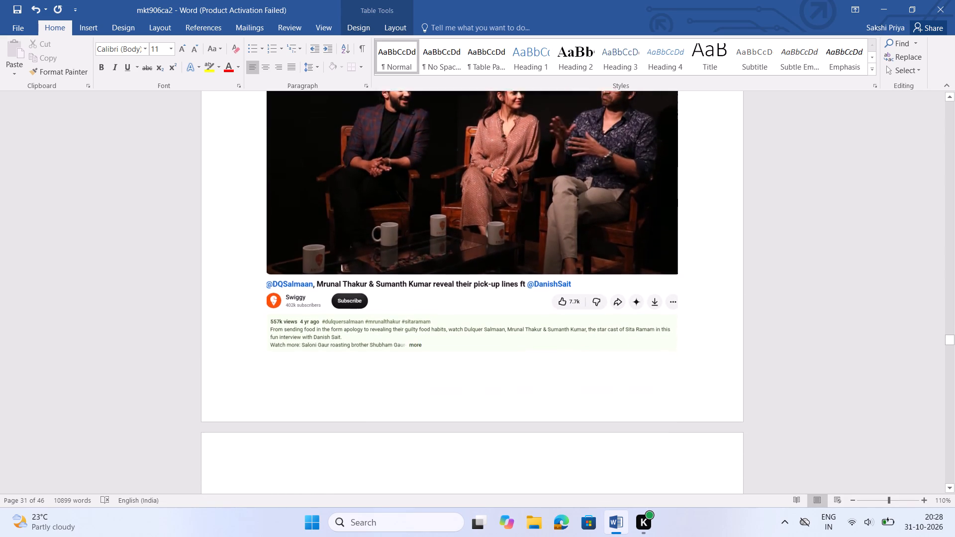
{"action": "scroll", "coordinate": [495, 374], "scroll_direction": "down", "scroll_amount": 1}
{"action": "scroll", "coordinate": [495, 374], "scroll_direction": "up", "scroll_amount": 5}
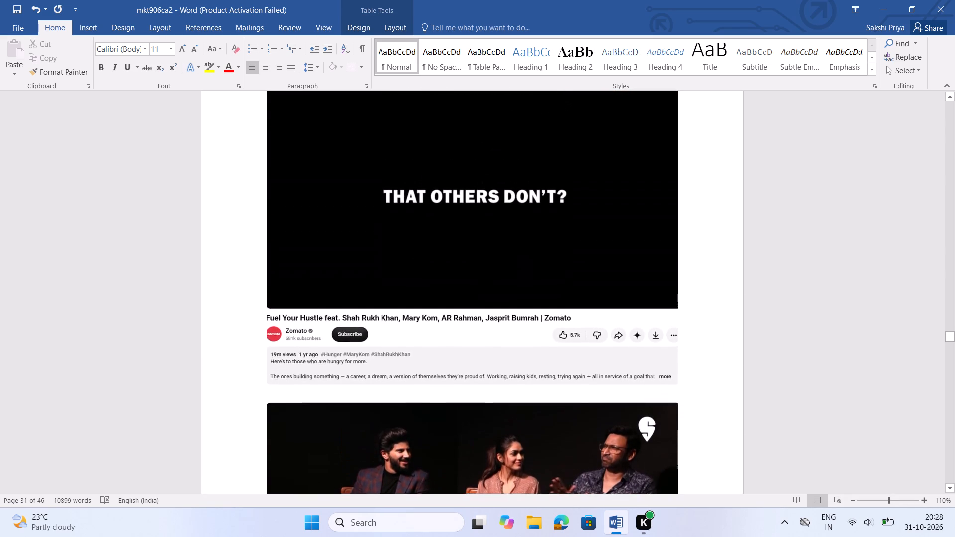
{"action": "scroll", "coordinate": [495, 374], "scroll_direction": "up", "scroll_amount": 4}
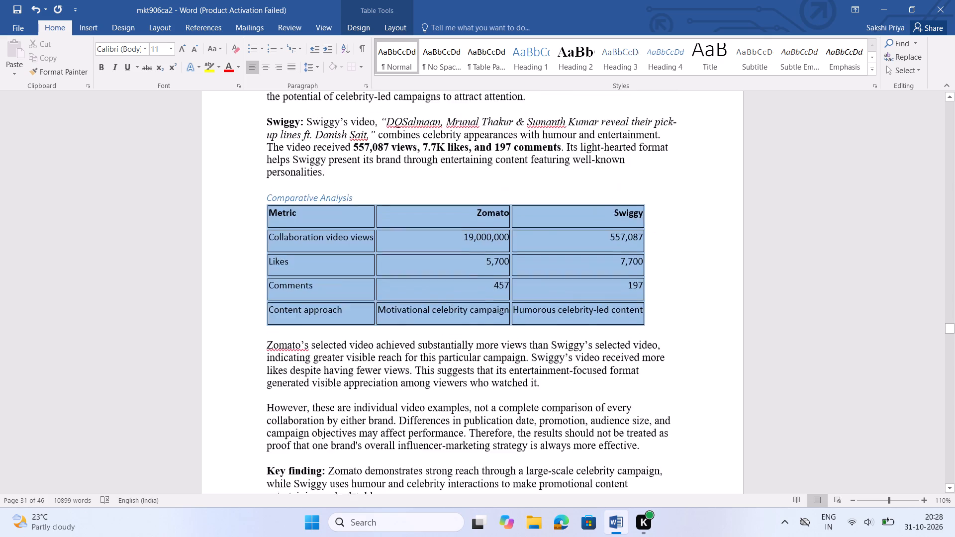
{"action": "scroll", "coordinate": [495, 374], "scroll_direction": "up", "scroll_amount": 6}
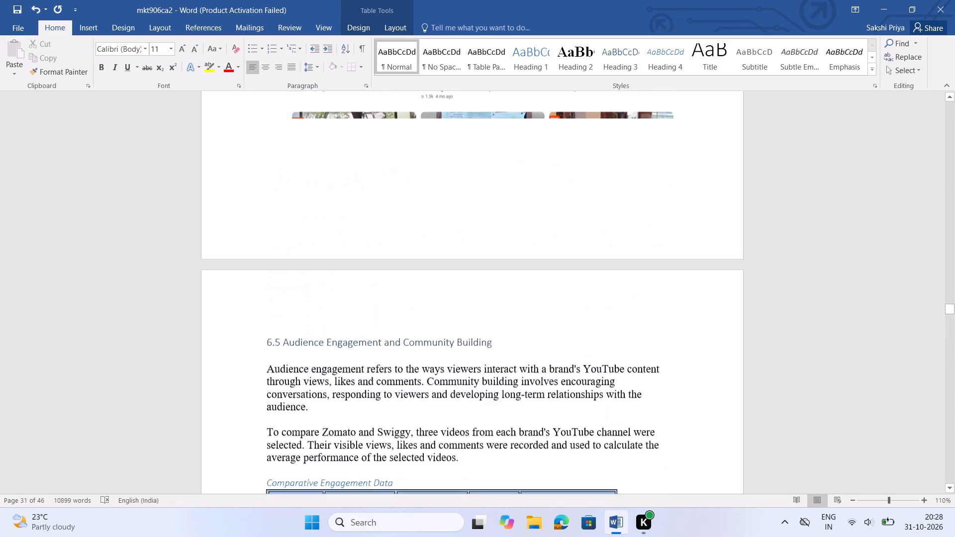
{"action": "scroll", "coordinate": [495, 374], "scroll_direction": "up", "scroll_amount": 1}
{"action": "scroll", "coordinate": [495, 374], "scroll_direction": "down", "scroll_amount": 1}
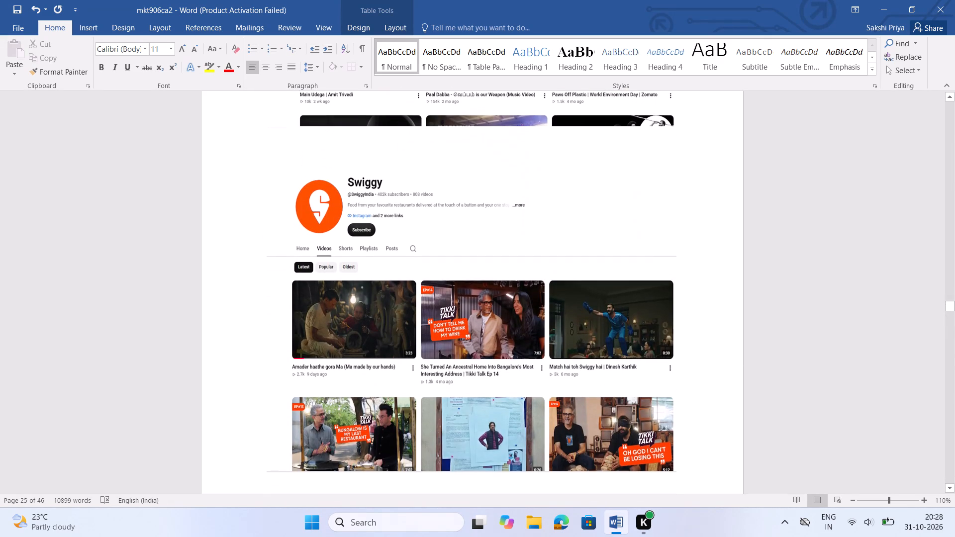
{"action": "scroll", "coordinate": [480, 376], "scroll_direction": "down", "scroll_amount": 2}
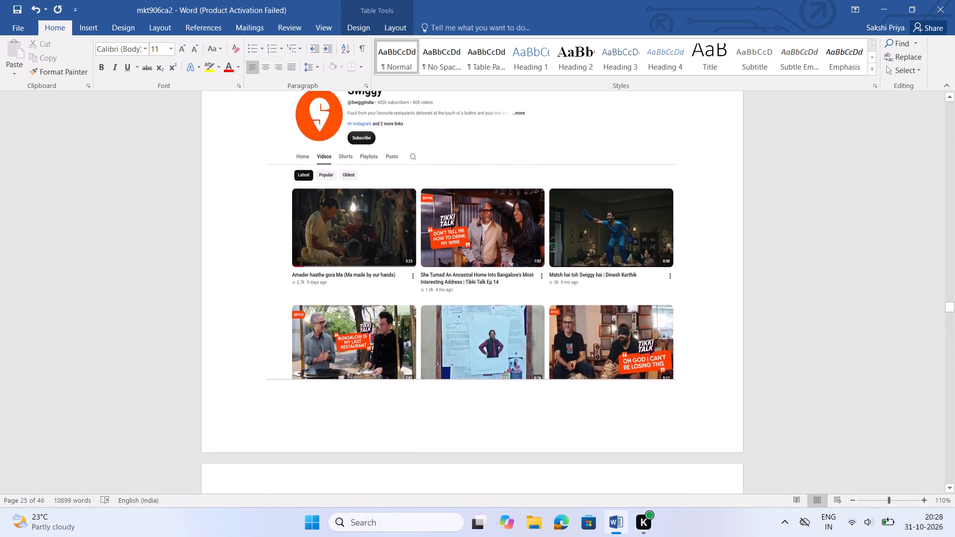
{"action": "scroll", "coordinate": [480, 376], "scroll_direction": "up", "scroll_amount": 3}
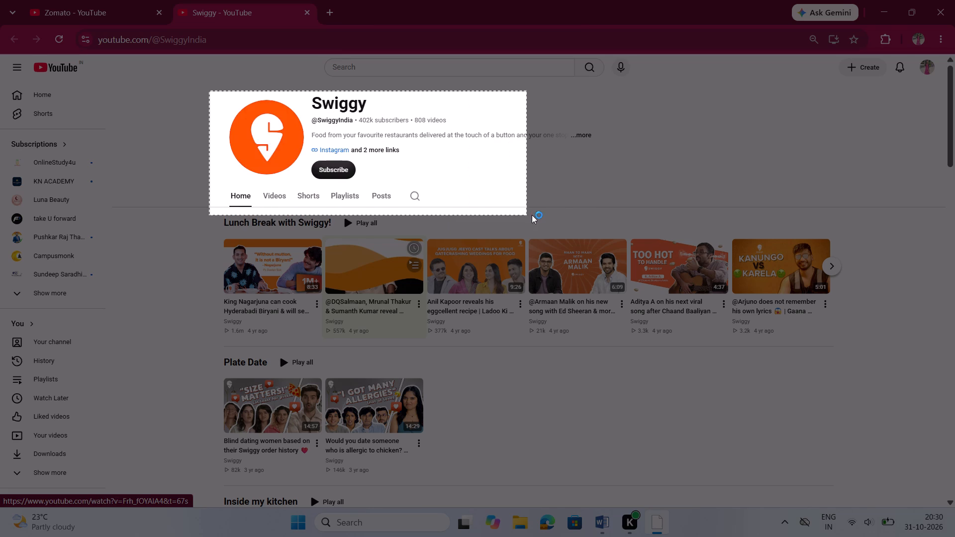
{"action": "left_click_drag", "start_coordinate": [532, 215], "coordinate": [614, 188]}
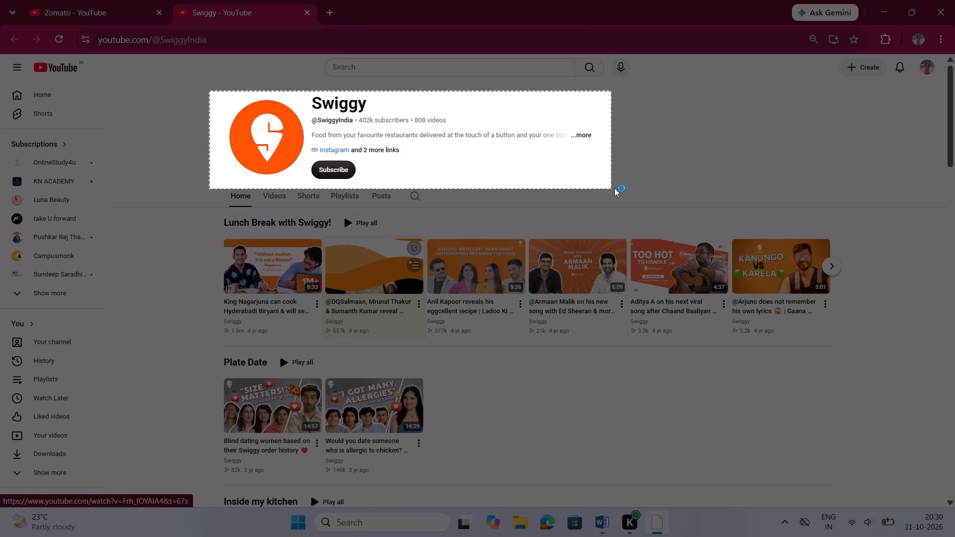
{"action": "left_click_drag", "start_coordinate": [614, 188], "coordinate": [615, 188]}
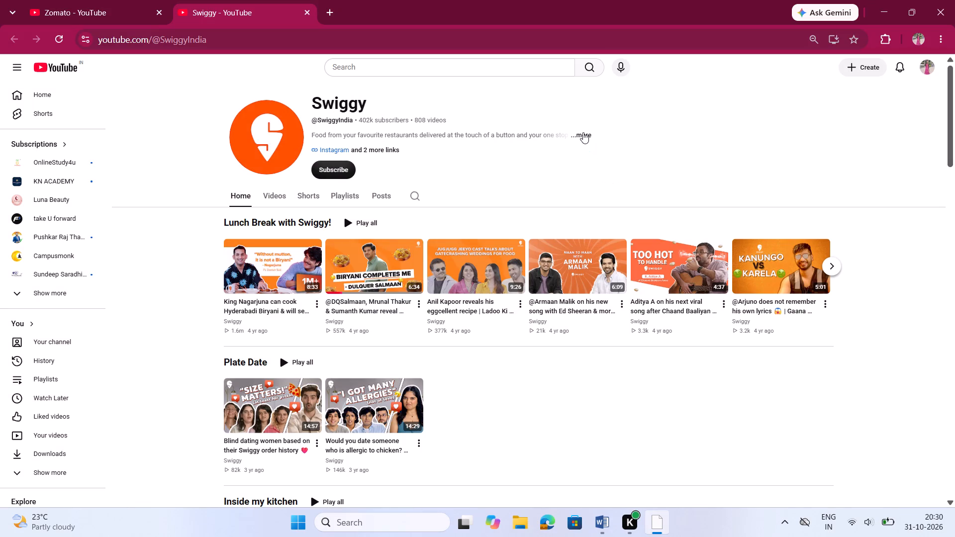
Open the Swiggy channel's full description and capture a snip of the whole details window, down to the Share channel and Report user options.
{"action": "left_click", "coordinate": [583, 132]}
{"action": "scroll", "coordinate": [502, 266], "scroll_direction": "down", "scroll_amount": 1}
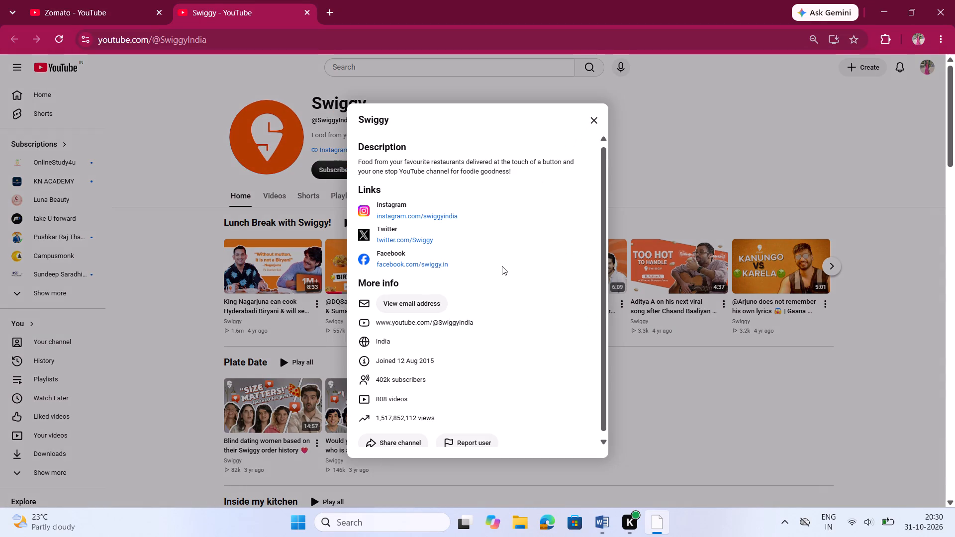
{"action": "scroll", "coordinate": [502, 266], "scroll_direction": "down", "scroll_amount": 1}
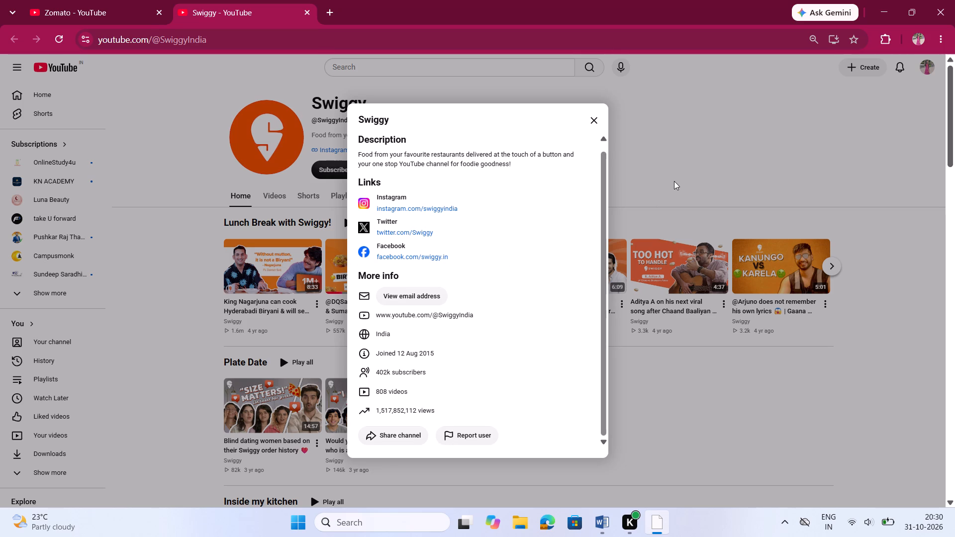
{"action": "key", "text": "Print"}
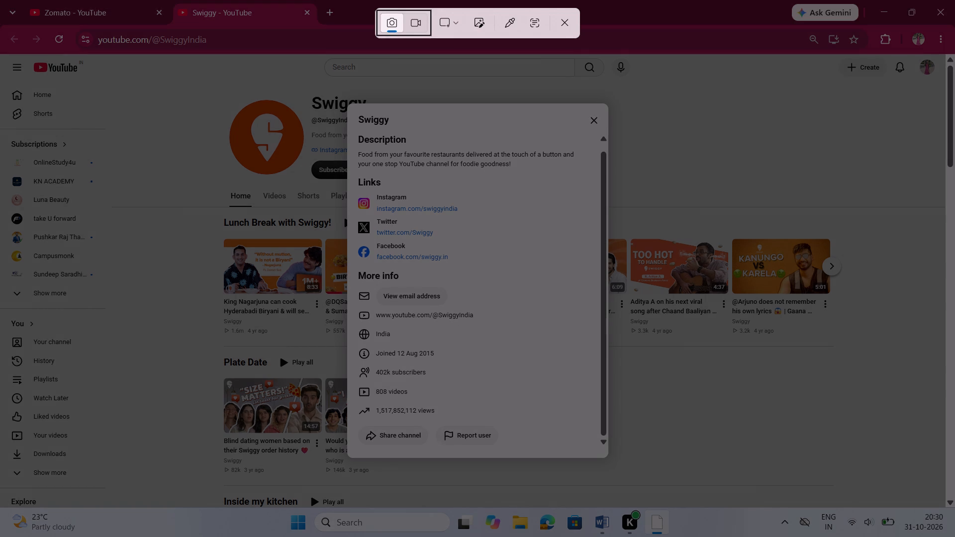
{"action": "left_click_drag", "start_coordinate": [347, 105], "coordinate": [576, 447]}
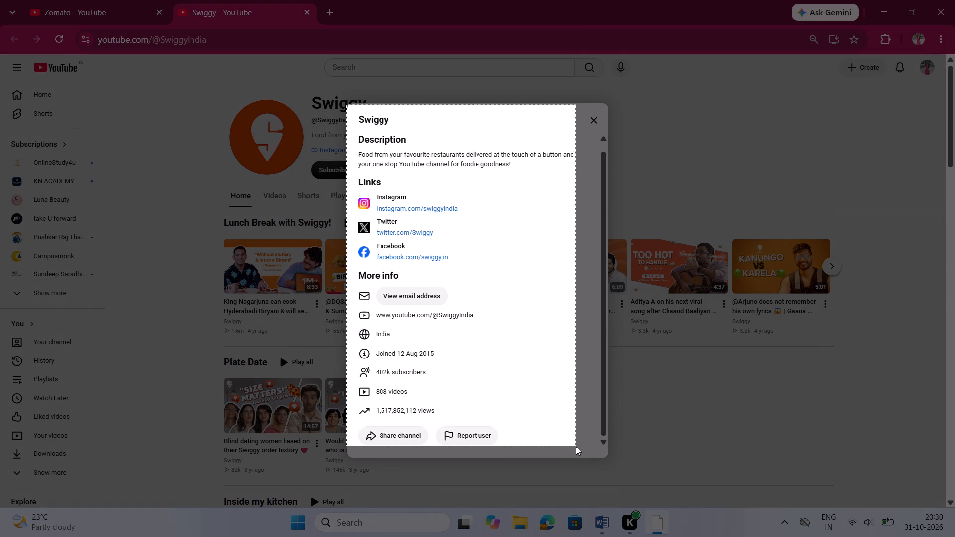
{"action": "left_click_drag", "start_coordinate": [576, 447], "coordinate": [603, 455]}
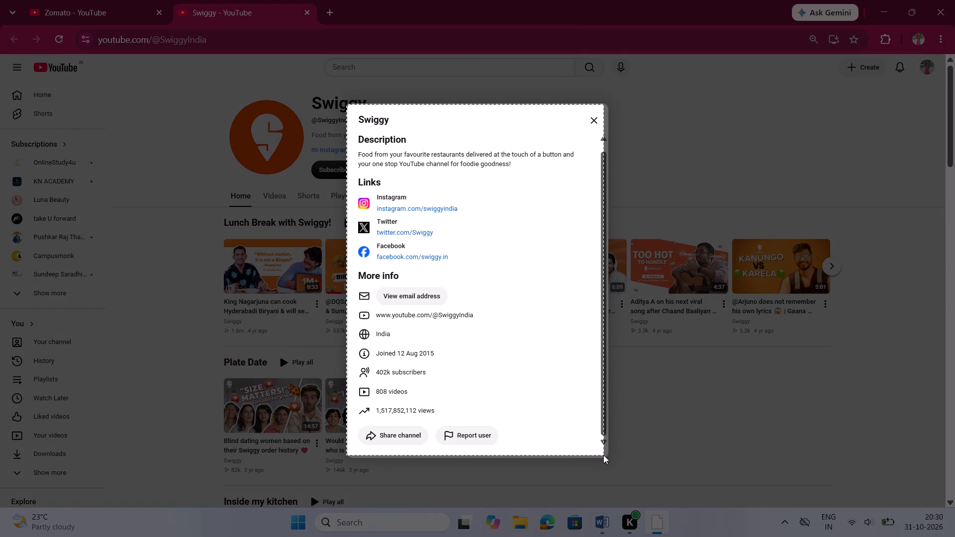
{"action": "left_click_drag", "start_coordinate": [603, 455], "coordinate": [607, 455]}
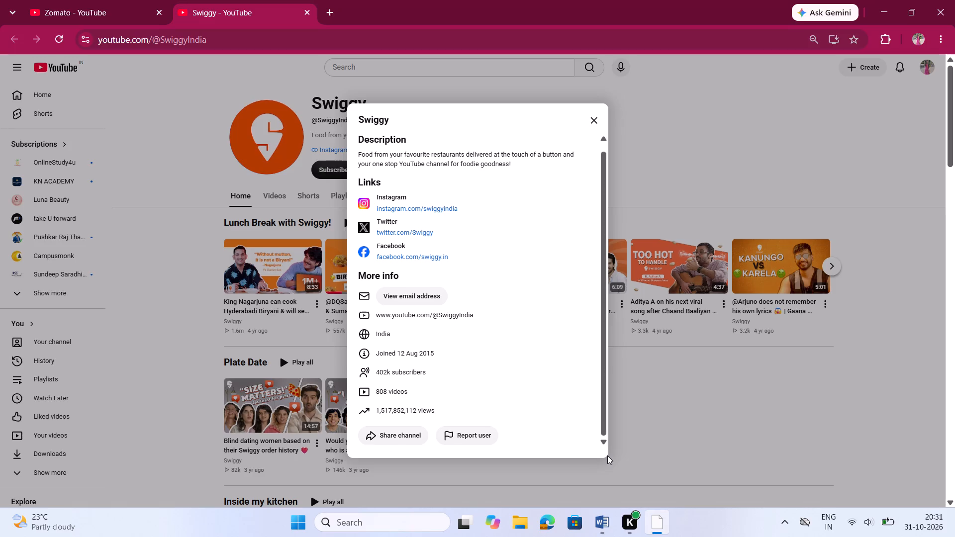
Close the Swiggy and Zomato YouTube pages and return to the Word report.
{"action": "left_click", "coordinate": [303, 14]}
{"action": "left_click", "coordinate": [160, 11]}
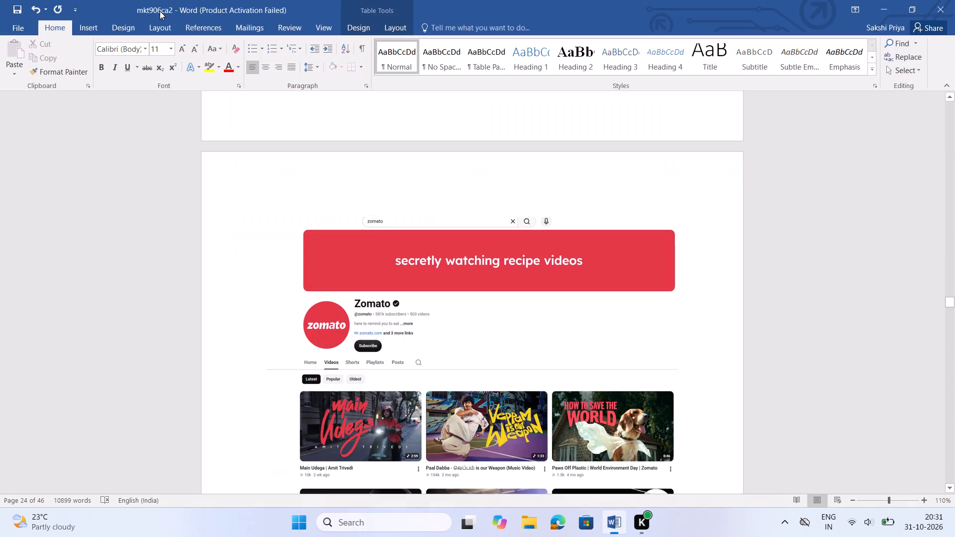
Review the report's YouTube sections and the duplicate Zomato and Swiggy channel screenshots, checking their placement and the section numbering.
{"action": "scroll", "coordinate": [419, 239], "scroll_direction": "up", "scroll_amount": 3}
{"action": "scroll", "coordinate": [419, 239], "scroll_direction": "down", "scroll_amount": 3}
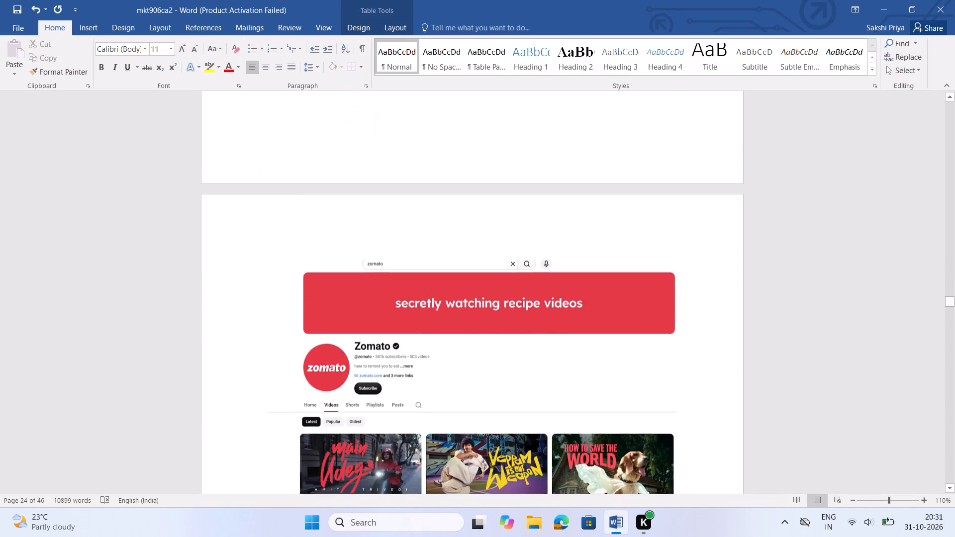
{"action": "scroll", "coordinate": [419, 239], "scroll_direction": "down", "scroll_amount": 7}
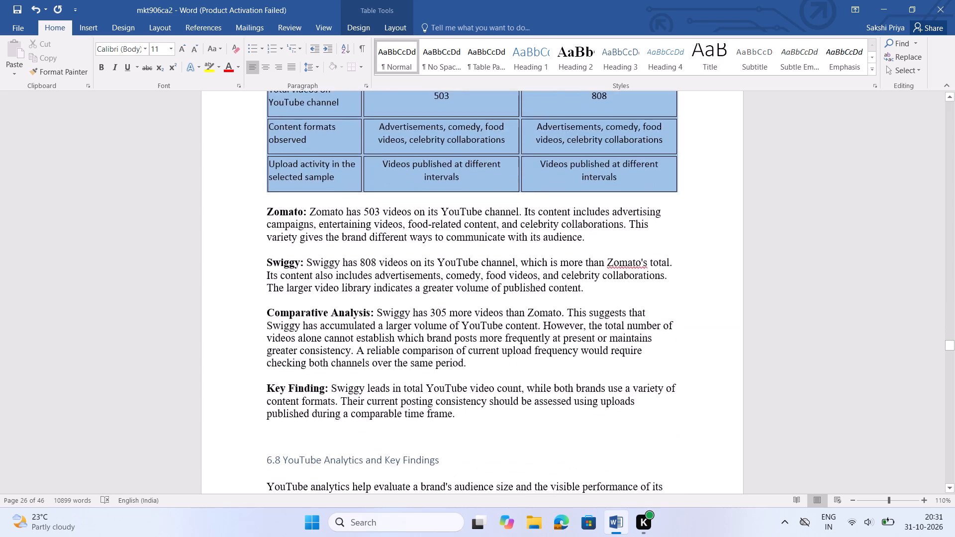
{"action": "scroll", "coordinate": [419, 239], "scroll_direction": "down", "scroll_amount": 10}
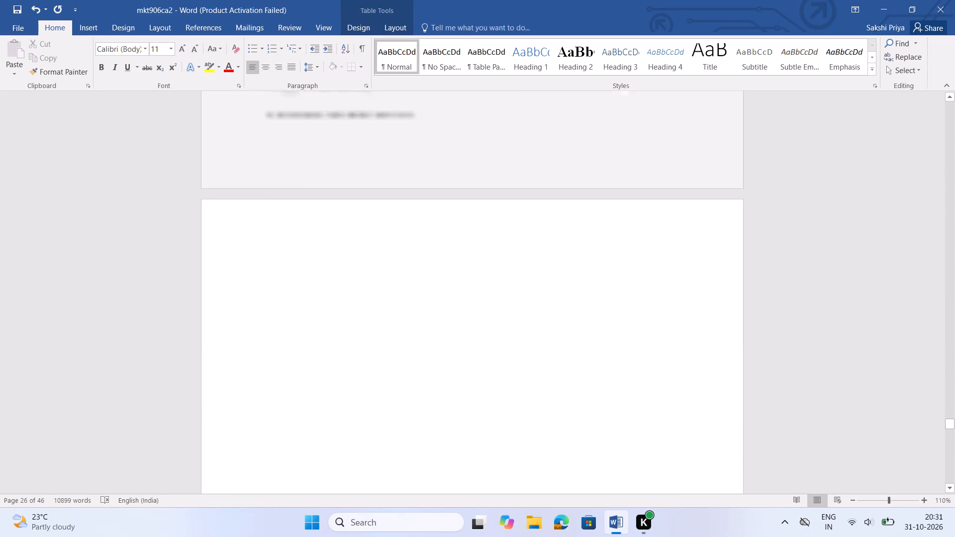
{"action": "scroll", "coordinate": [419, 239], "scroll_direction": "down", "scroll_amount": 1}
{"action": "scroll", "coordinate": [419, 239], "scroll_direction": "up", "scroll_amount": 19}
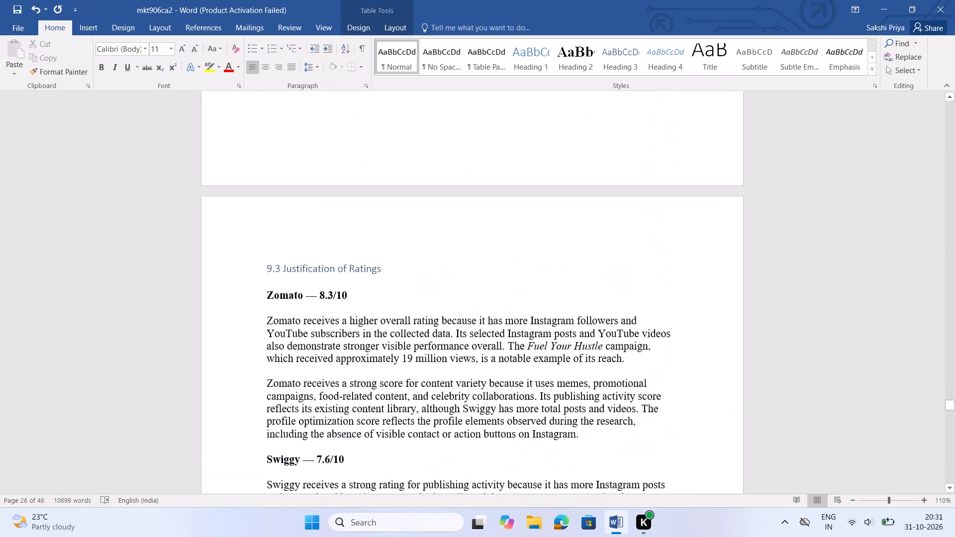
{"action": "scroll", "coordinate": [419, 239], "scroll_direction": "up", "scroll_amount": 9}
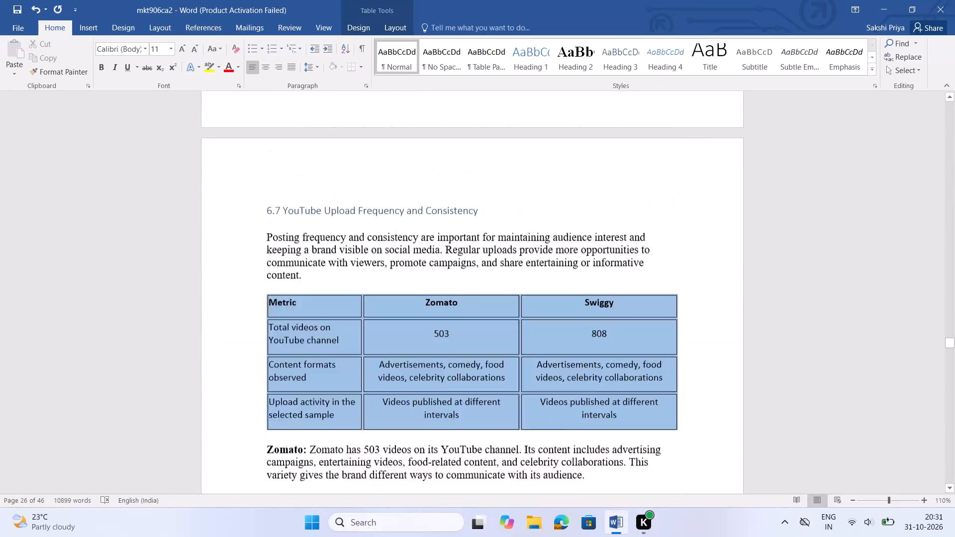
{"action": "scroll", "coordinate": [419, 239], "scroll_direction": "up", "scroll_amount": 7}
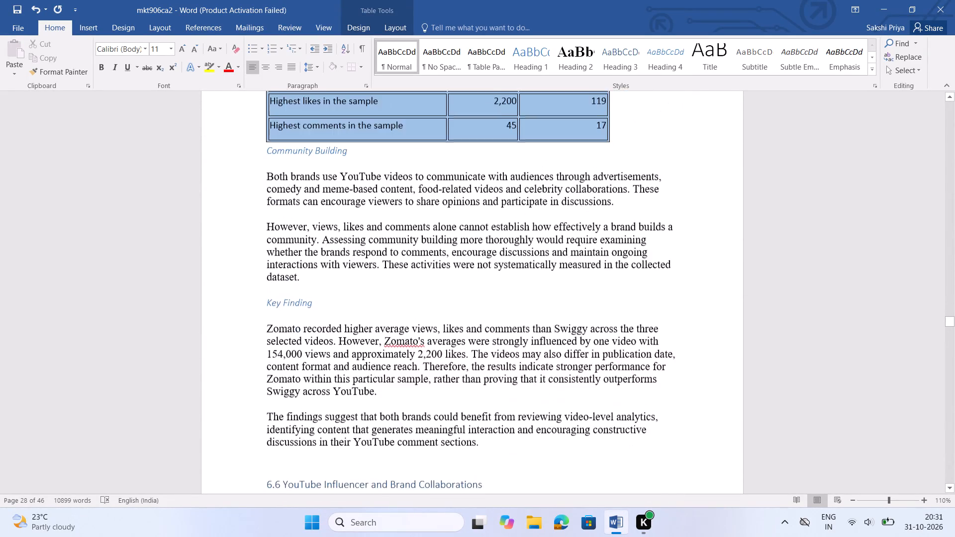
{"action": "scroll", "coordinate": [419, 239], "scroll_direction": "up", "scroll_amount": 10}
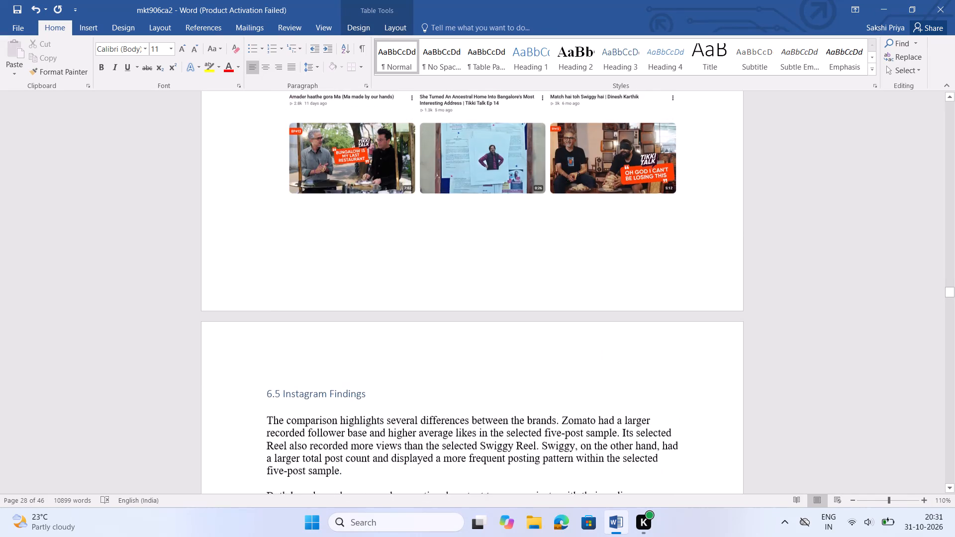
{"action": "scroll", "coordinate": [419, 239], "scroll_direction": "up", "scroll_amount": 1}
{"action": "scroll", "coordinate": [419, 239], "scroll_direction": "down", "scroll_amount": 6}
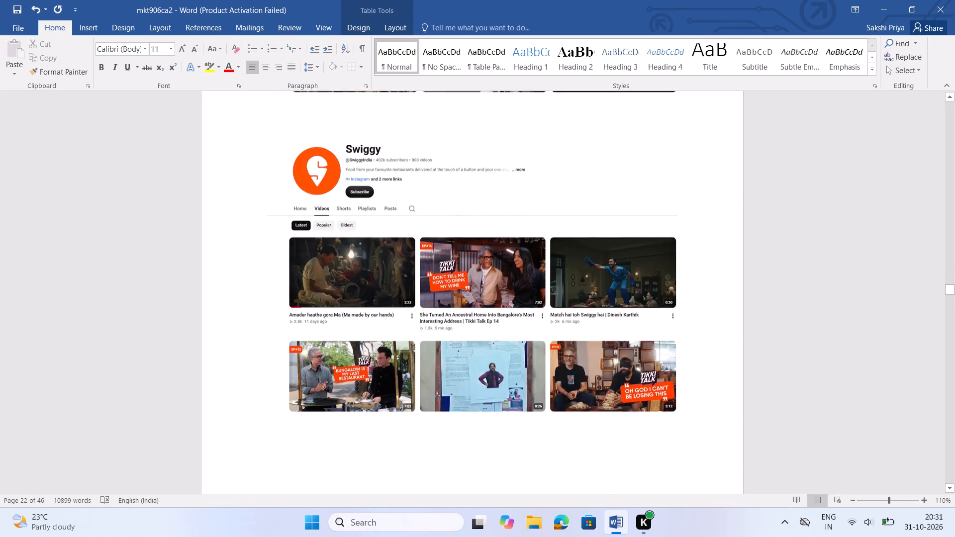
{"action": "scroll", "coordinate": [419, 239], "scroll_direction": "down", "scroll_amount": 4}
{"action": "scroll", "coordinate": [419, 239], "scroll_direction": "up", "scroll_amount": 1}
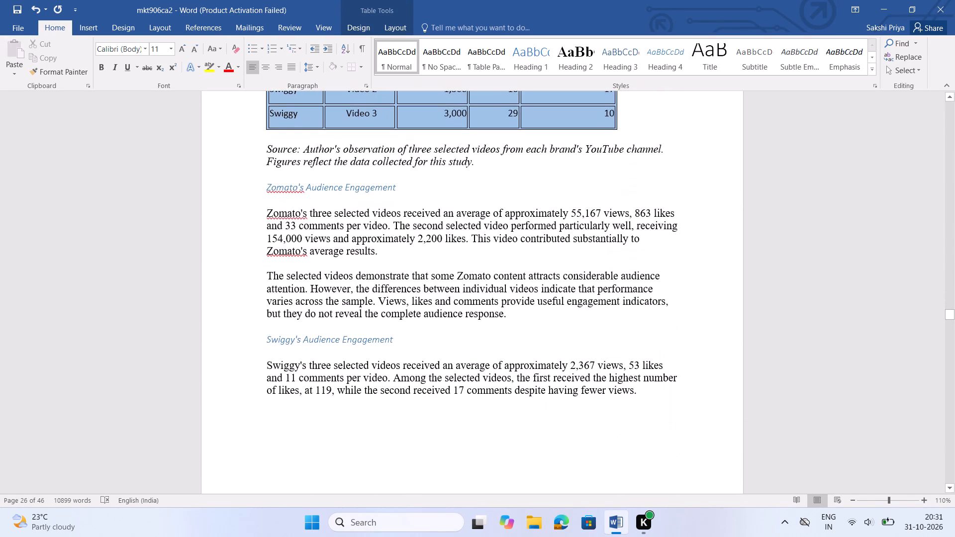
{"action": "scroll", "coordinate": [419, 239], "scroll_direction": "up", "scroll_amount": 5}
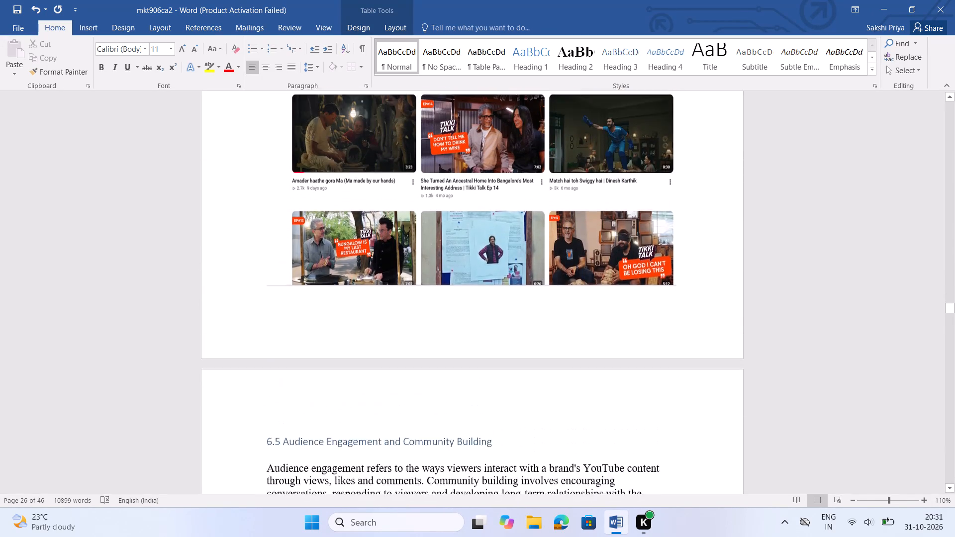
{"action": "scroll", "coordinate": [419, 239], "scroll_direction": "up", "scroll_amount": 4}
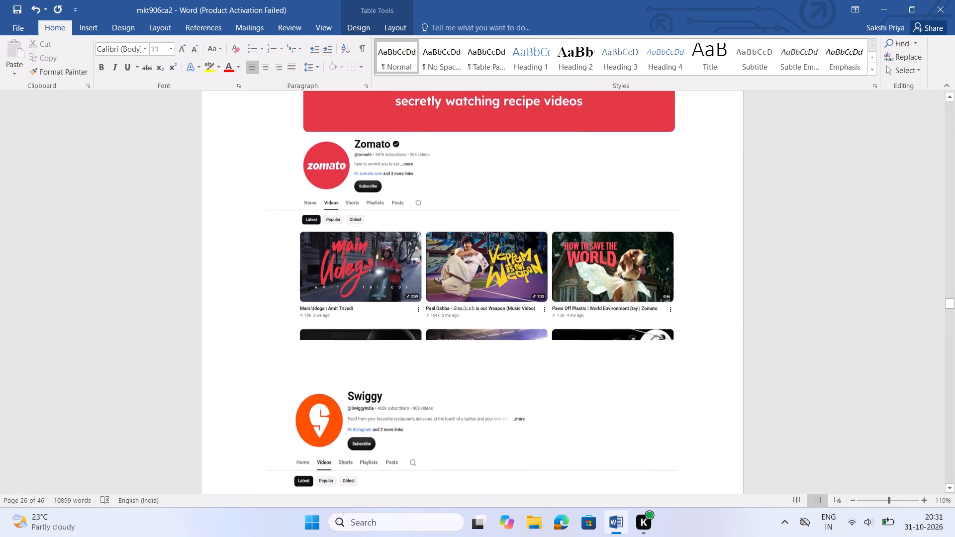
{"action": "scroll", "coordinate": [419, 239], "scroll_direction": "up", "scroll_amount": 6}
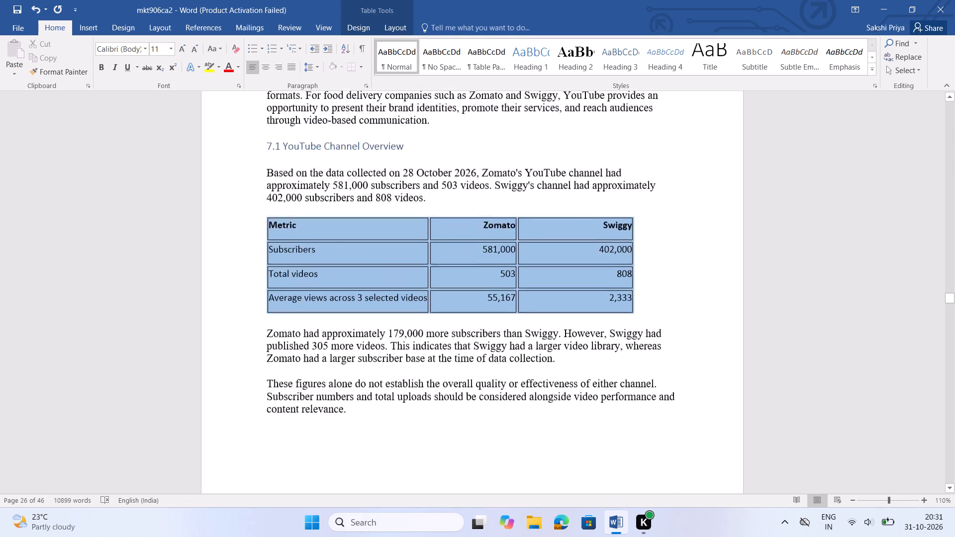
Cut the Zomato YouTube channel screenshot that starts with the My Diwali Party video, above the Swiggy one before 6.5 Instagram Findings.
{"action": "scroll", "coordinate": [419, 239], "scroll_direction": "up", "scroll_amount": 5}
{"action": "scroll", "coordinate": [419, 239], "scroll_direction": "down", "scroll_amount": 1}
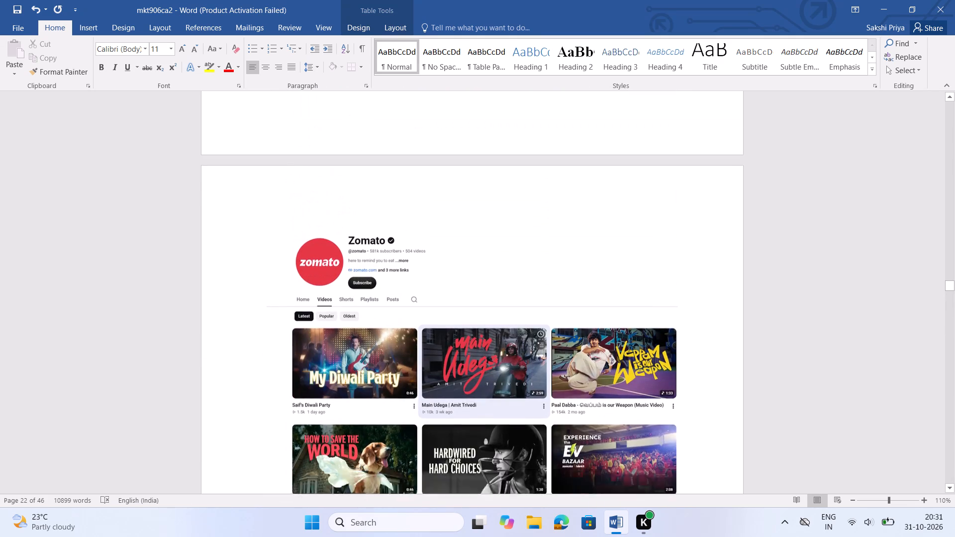
{"action": "scroll", "coordinate": [419, 239], "scroll_direction": "down", "scroll_amount": 1}
{"action": "left_click", "coordinate": [419, 239]}
{"action": "scroll", "coordinate": [520, 220], "scroll_direction": "up", "scroll_amount": 1}
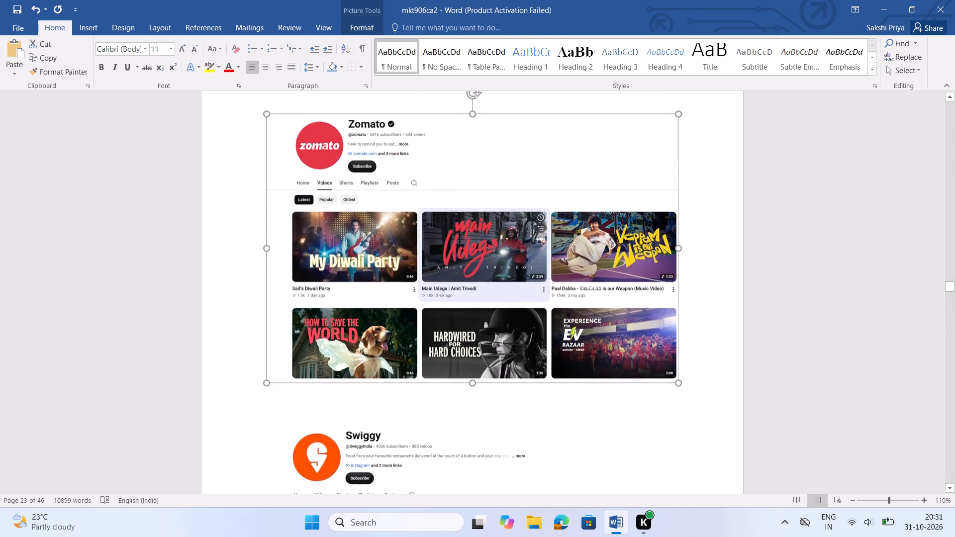
{"action": "scroll", "coordinate": [520, 220], "scroll_direction": "up", "scroll_amount": 1}
{"action": "right_click", "coordinate": [515, 242]}
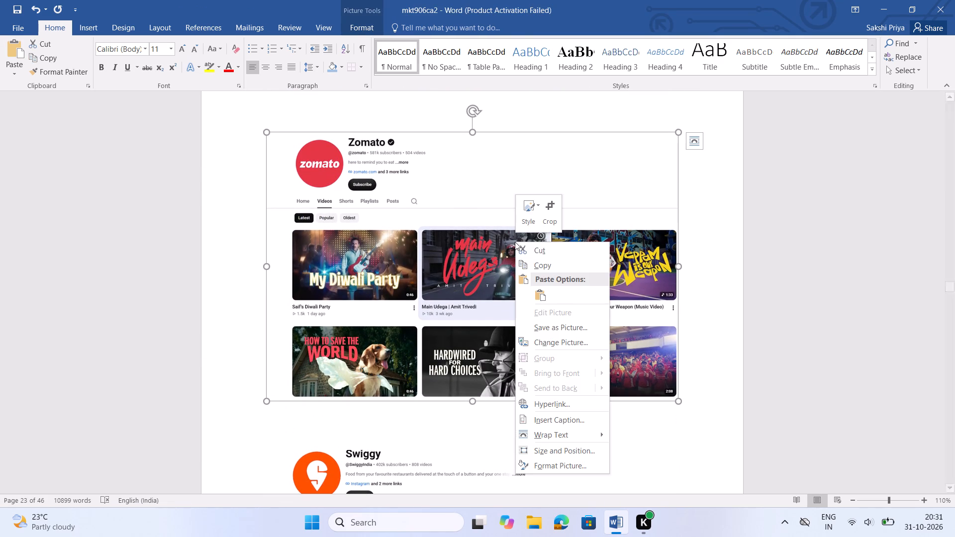
{"action": "left_click", "coordinate": [539, 251]}
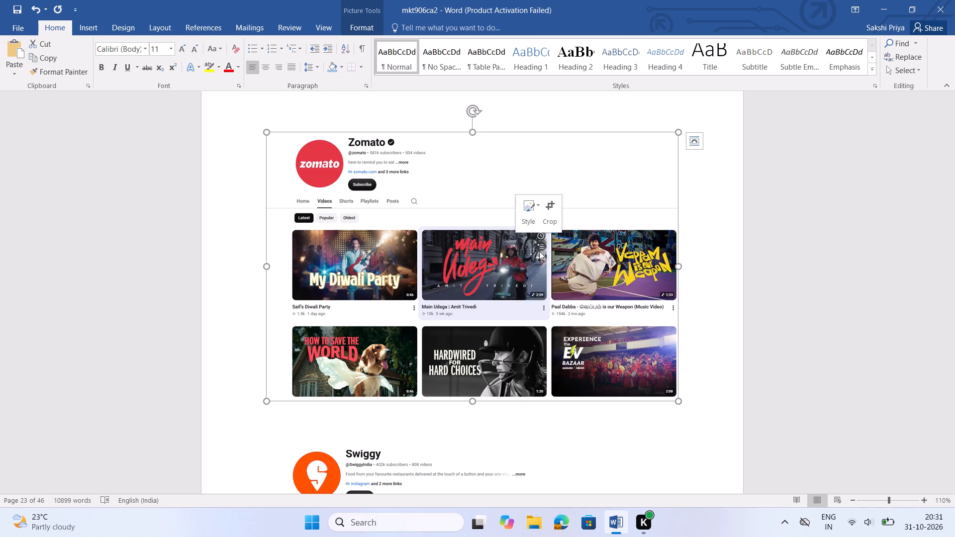
Select the Swiggy YouTube channel screenshot directly above the 6.5 Instagram Findings heading.
{"action": "right_click", "coordinate": [504, 298]}
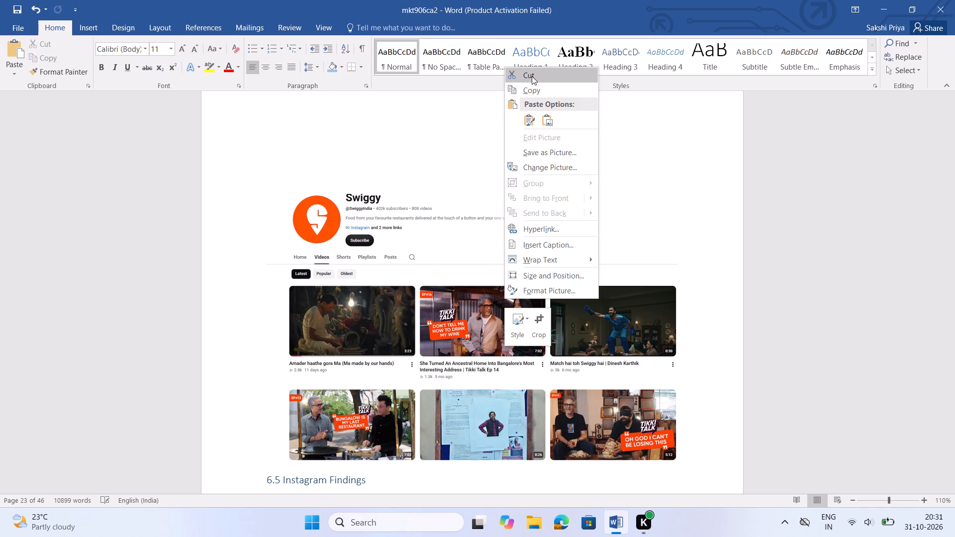
{"action": "left_click", "coordinate": [298, 124]}
{"action": "scroll", "coordinate": [298, 124], "scroll_direction": "up", "scroll_amount": 1}
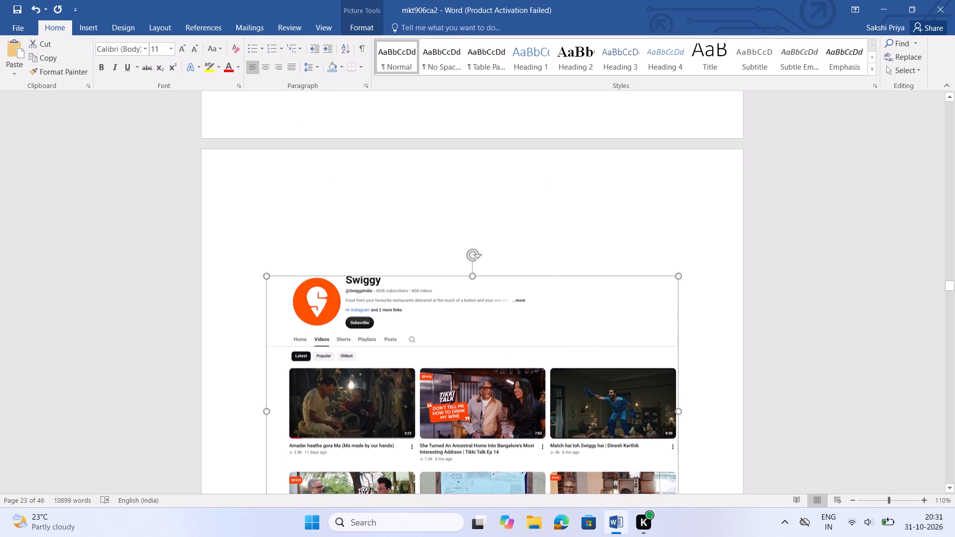
{"action": "scroll", "coordinate": [298, 124], "scroll_direction": "up", "scroll_amount": 1}
{"action": "left_click", "coordinate": [289, 201]}
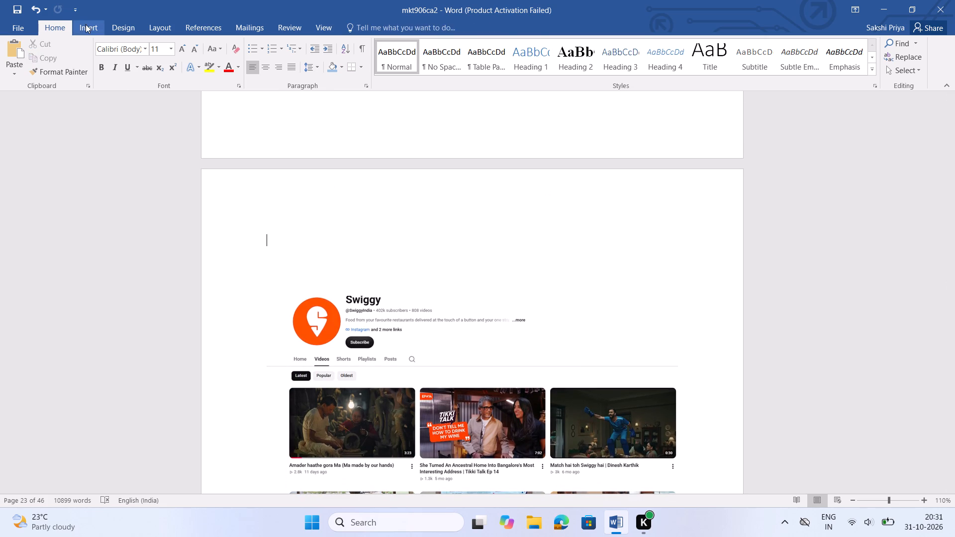
{"action": "left_click", "coordinate": [86, 24]}
{"action": "left_click", "coordinate": [126, 48]}
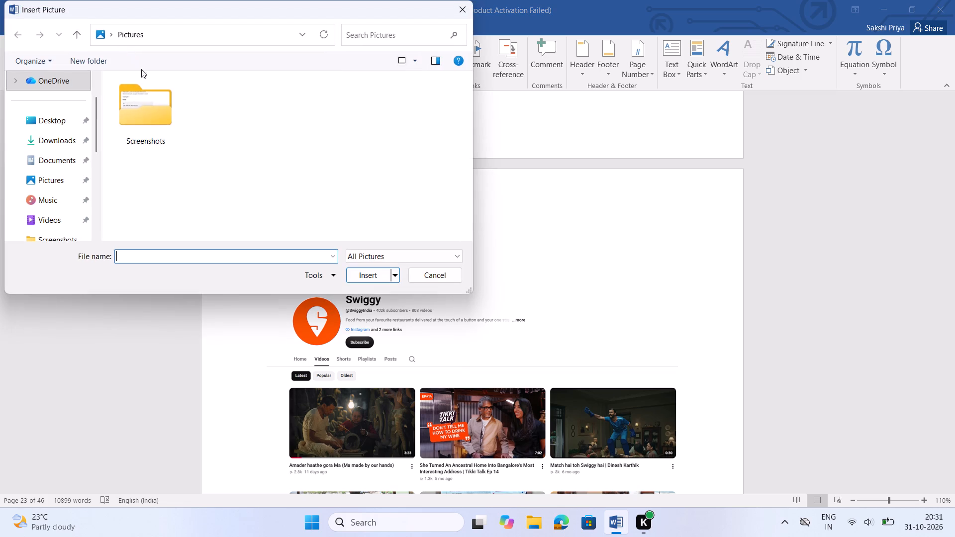
{"action": "double_click", "coordinate": [151, 92]}
{"action": "scroll", "coordinate": [232, 184], "scroll_direction": "down", "scroll_amount": 20}
{"action": "scroll", "coordinate": [232, 184], "scroll_direction": "down", "scroll_amount": 20}
{"action": "scroll", "coordinate": [232, 184], "scroll_direction": "down", "scroll_amount": 4}
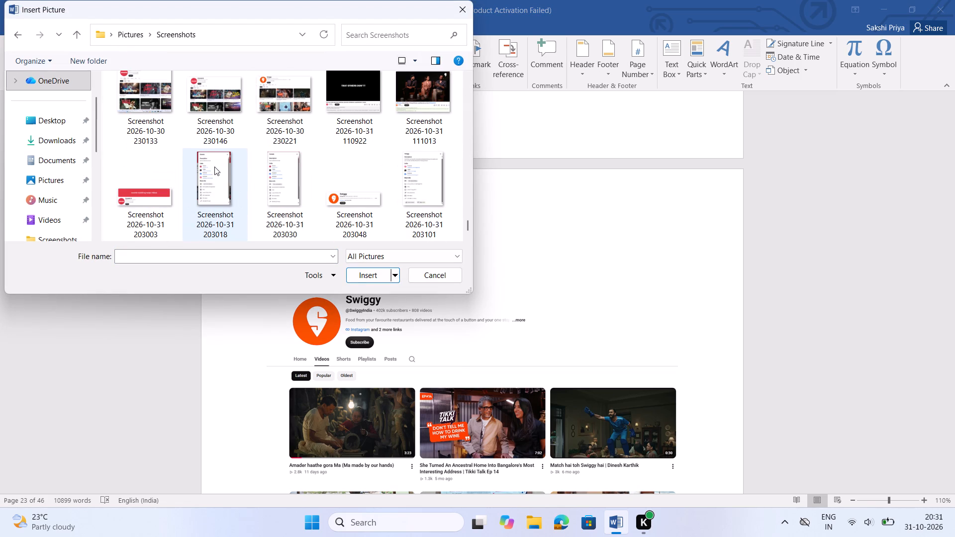
{"action": "left_click", "coordinate": [147, 201]}
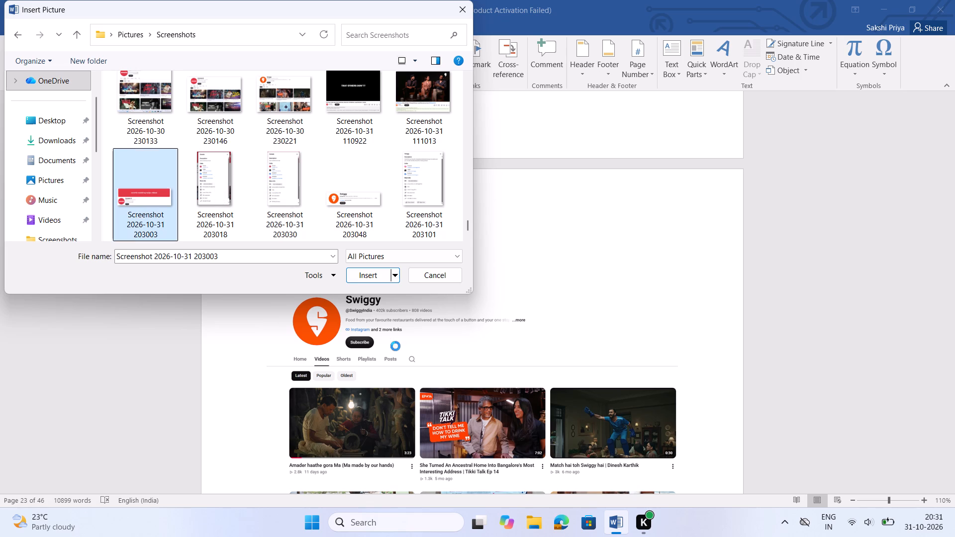
{"action": "left_click", "coordinate": [371, 280]}
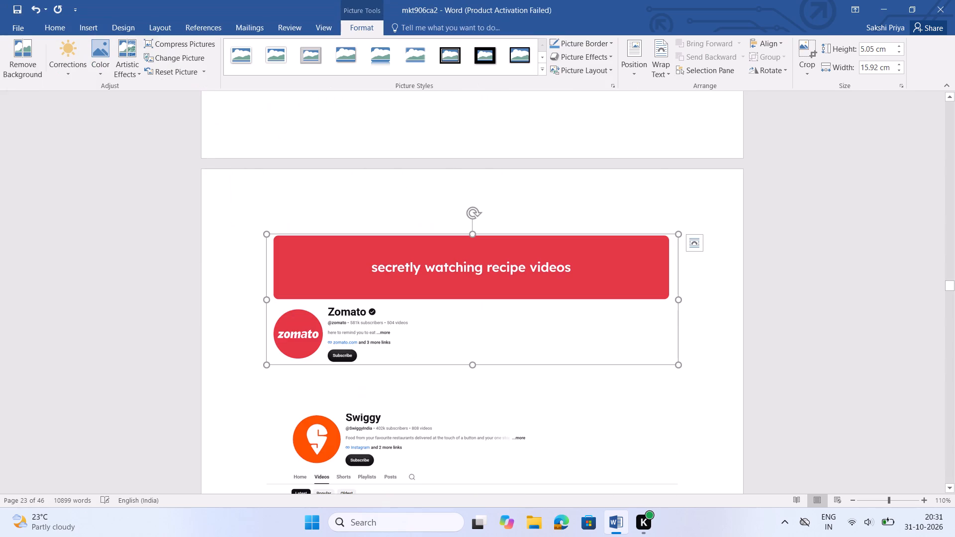
{"action": "scroll", "coordinate": [421, 339], "scroll_direction": "down", "scroll_amount": 1}
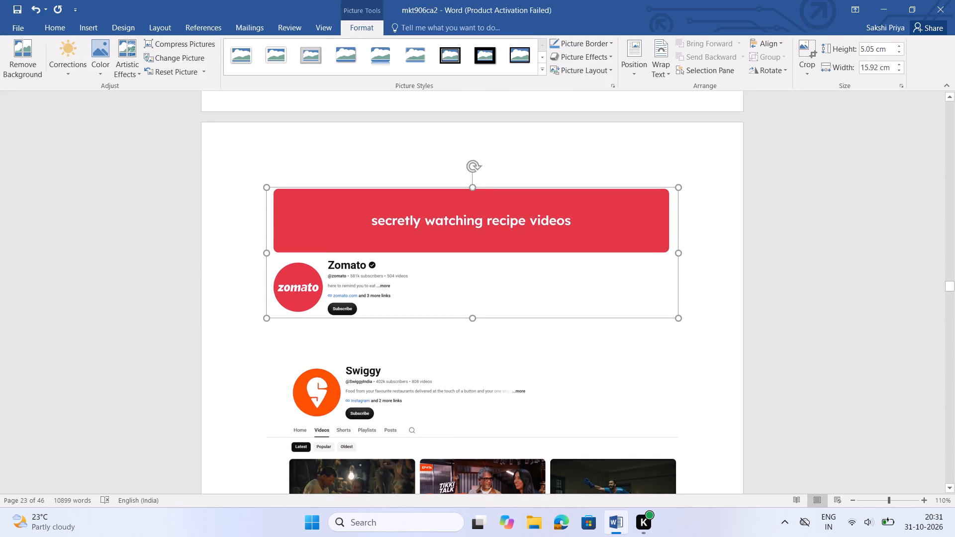
{"action": "left_click", "coordinate": [420, 354]}
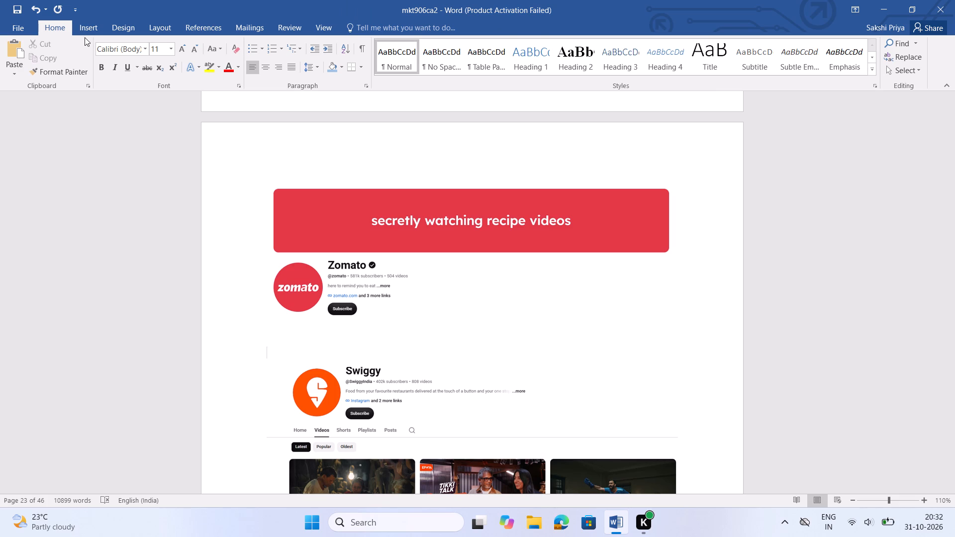
{"action": "left_click", "coordinate": [87, 30]}
{"action": "left_click", "coordinate": [133, 44]}
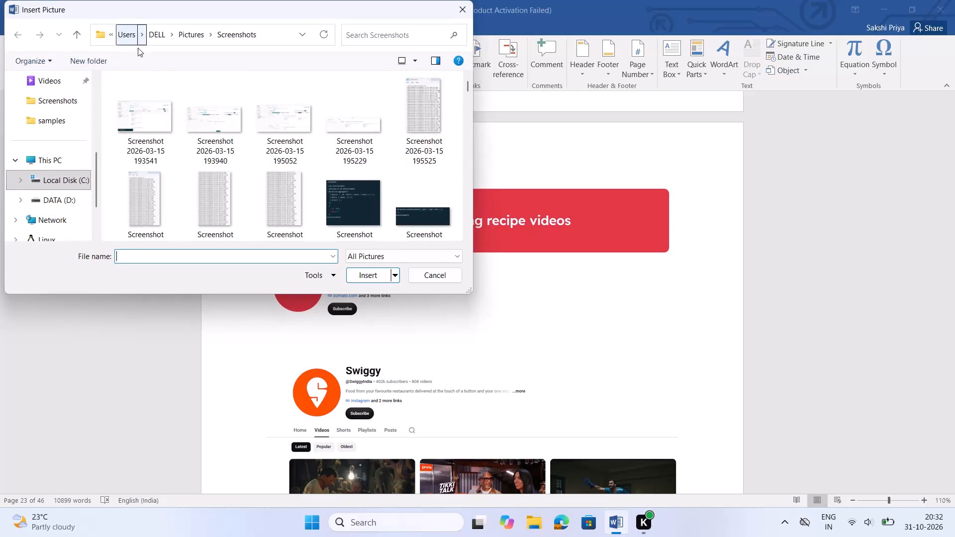
{"action": "scroll", "coordinate": [221, 141], "scroll_direction": "down", "scroll_amount": 20}
{"action": "scroll", "coordinate": [221, 141], "scroll_direction": "down", "scroll_amount": 20}
{"action": "scroll", "coordinate": [221, 141], "scroll_direction": "down", "scroll_amount": 5}
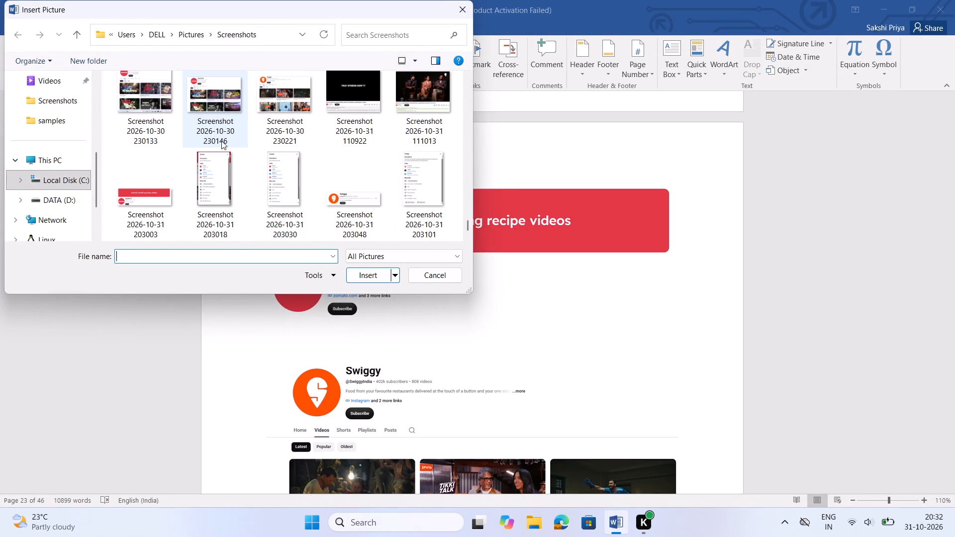
{"action": "left_click", "coordinate": [283, 190]}
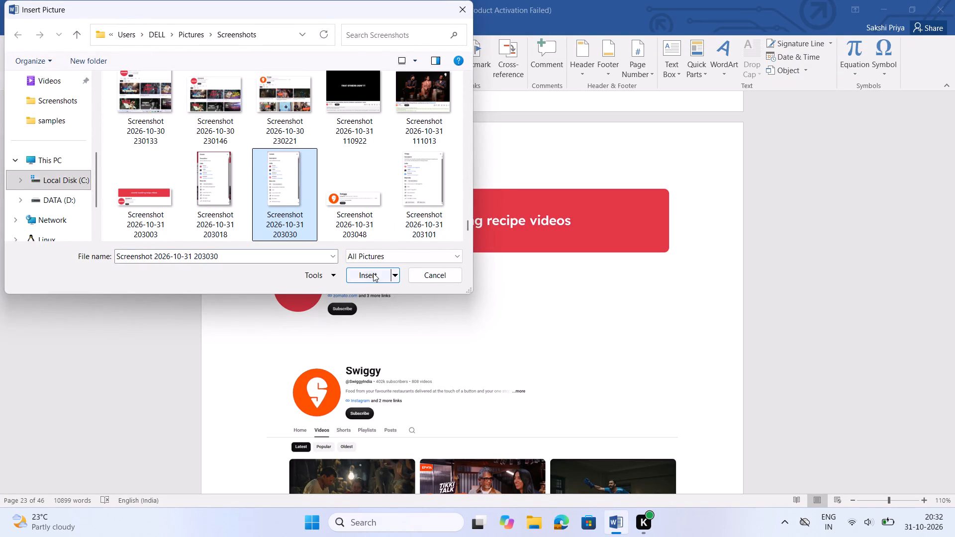
{"action": "left_click", "coordinate": [373, 273]}
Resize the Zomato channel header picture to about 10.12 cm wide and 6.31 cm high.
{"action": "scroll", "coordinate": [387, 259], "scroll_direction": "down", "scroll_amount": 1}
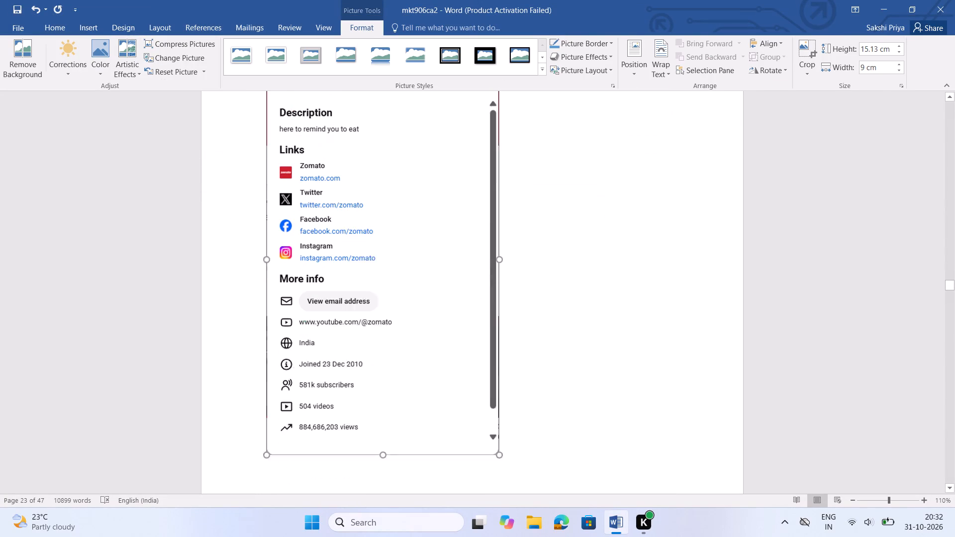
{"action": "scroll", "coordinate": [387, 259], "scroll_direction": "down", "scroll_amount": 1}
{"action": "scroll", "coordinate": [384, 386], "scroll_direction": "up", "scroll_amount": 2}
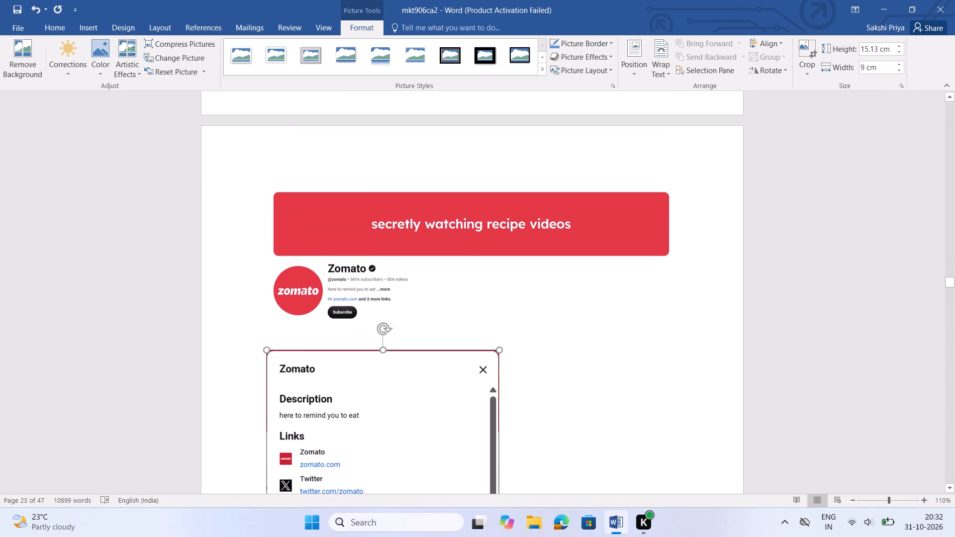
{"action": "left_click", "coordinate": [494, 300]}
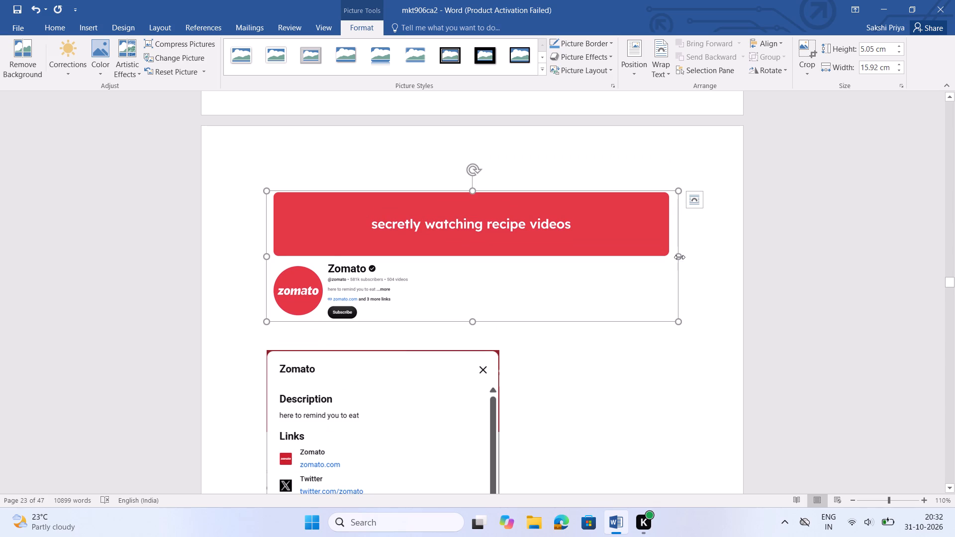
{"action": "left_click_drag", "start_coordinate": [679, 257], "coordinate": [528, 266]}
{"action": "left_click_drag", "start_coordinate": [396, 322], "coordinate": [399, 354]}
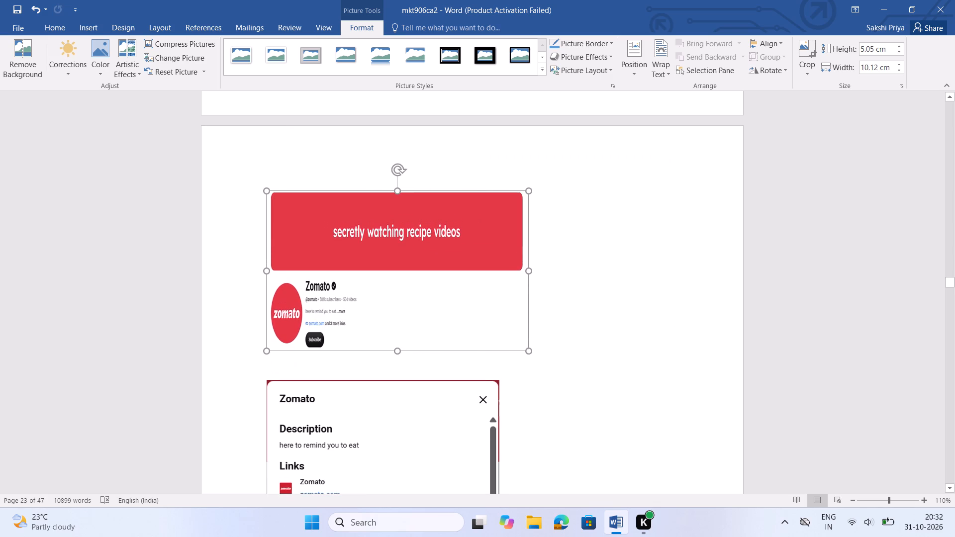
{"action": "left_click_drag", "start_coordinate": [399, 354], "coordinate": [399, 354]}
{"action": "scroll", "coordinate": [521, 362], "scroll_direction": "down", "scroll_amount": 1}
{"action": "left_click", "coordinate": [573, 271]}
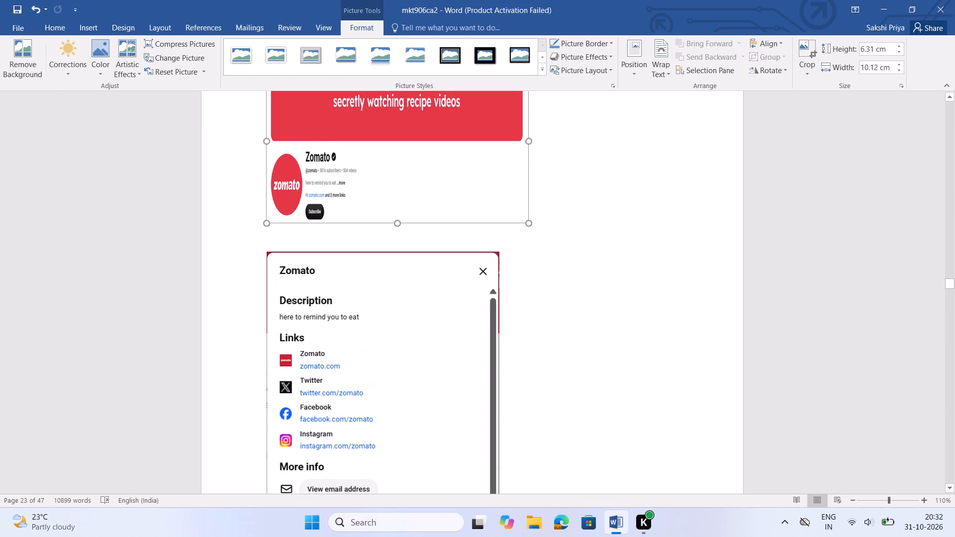
Stretch the Zomato channel header picture slightly taller and widen it to just past the right text margin.
{"action": "left_click", "coordinate": [410, 295]}
{"action": "scroll", "coordinate": [410, 295], "scroll_direction": "right", "scroll_amount": 1}
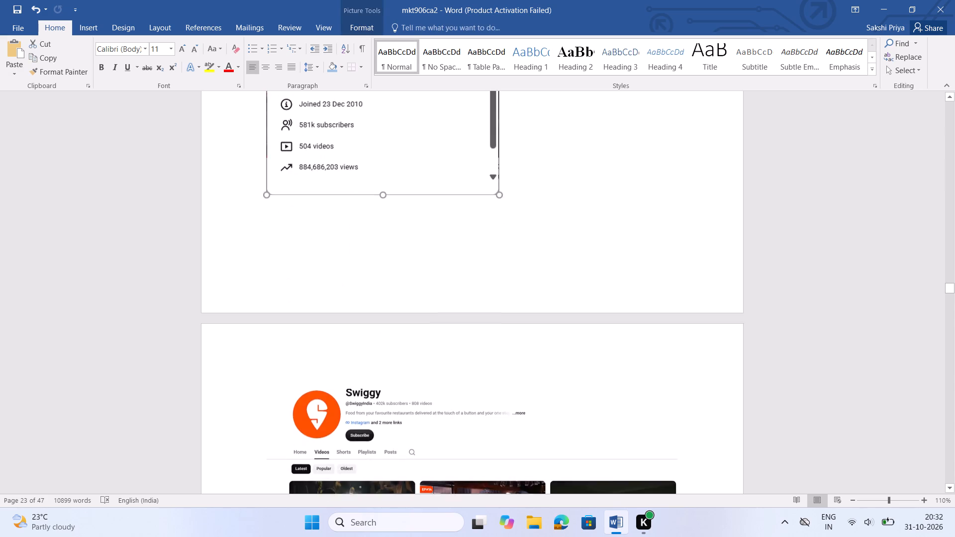
{"action": "scroll", "coordinate": [410, 295], "scroll_direction": "right", "scroll_amount": 1}
{"action": "scroll", "coordinate": [479, 268], "scroll_direction": "up", "scroll_amount": 3}
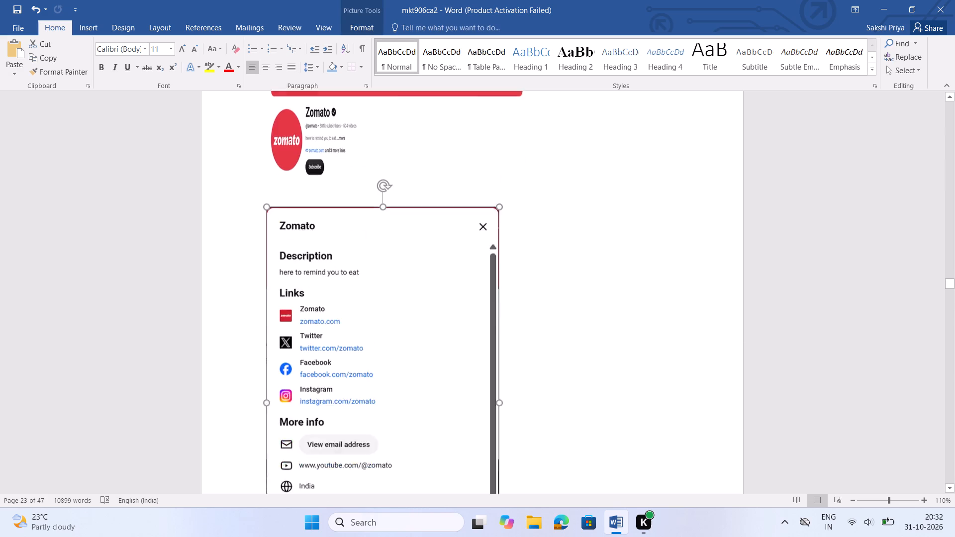
{"action": "scroll", "coordinate": [479, 268], "scroll_direction": "up", "scroll_amount": 1}
{"action": "left_click", "coordinate": [441, 302]}
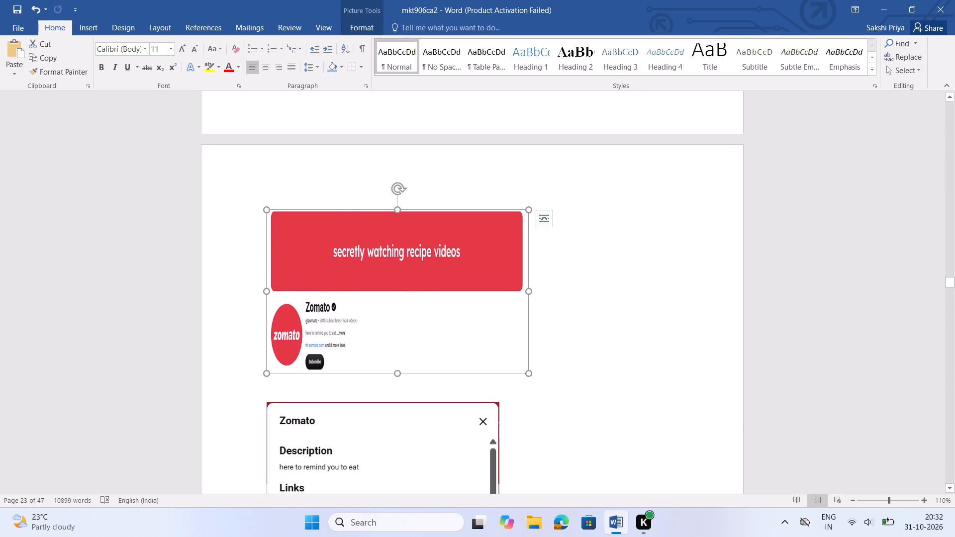
{"action": "scroll", "coordinate": [436, 302], "scroll_direction": "down", "scroll_amount": 1}
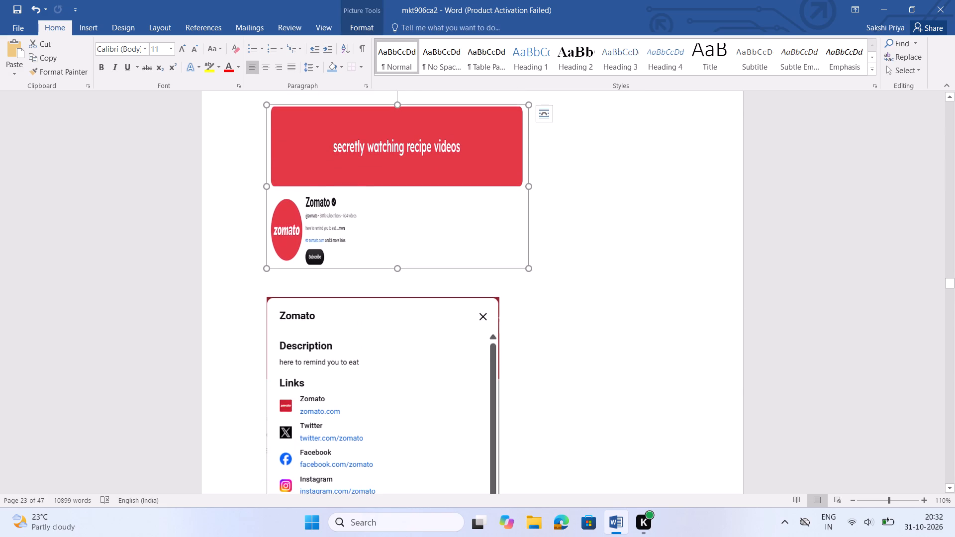
{"action": "left_click_drag", "start_coordinate": [395, 264], "coordinate": [404, 310]}
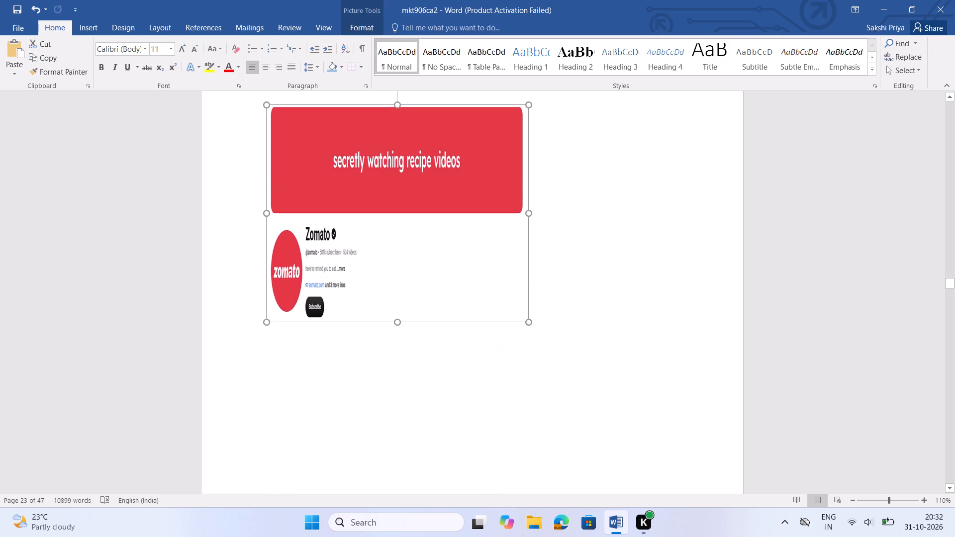
{"action": "left_click_drag", "start_coordinate": [404, 310], "coordinate": [409, 284]}
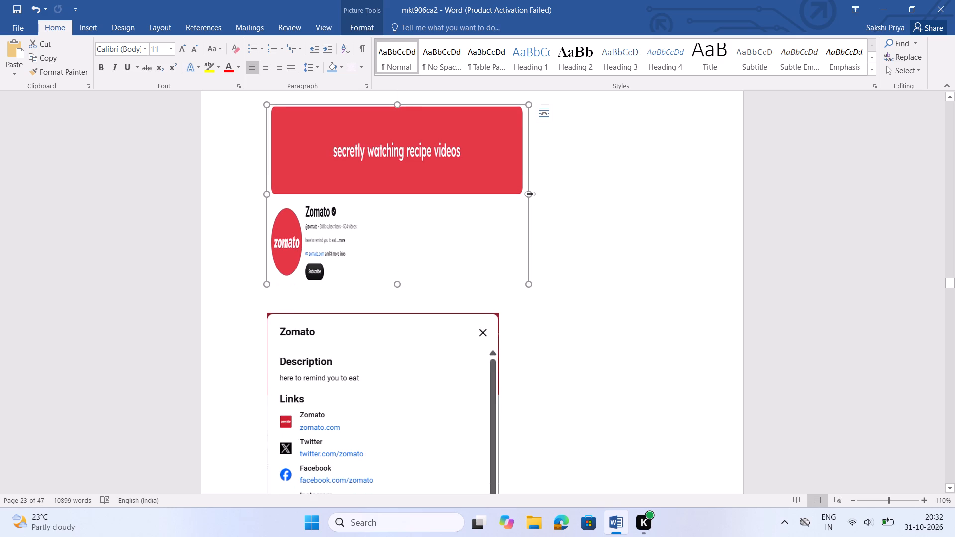
{"action": "left_click_drag", "start_coordinate": [530, 194], "coordinate": [703, 179]}
{"action": "left_click", "coordinate": [608, 324]}
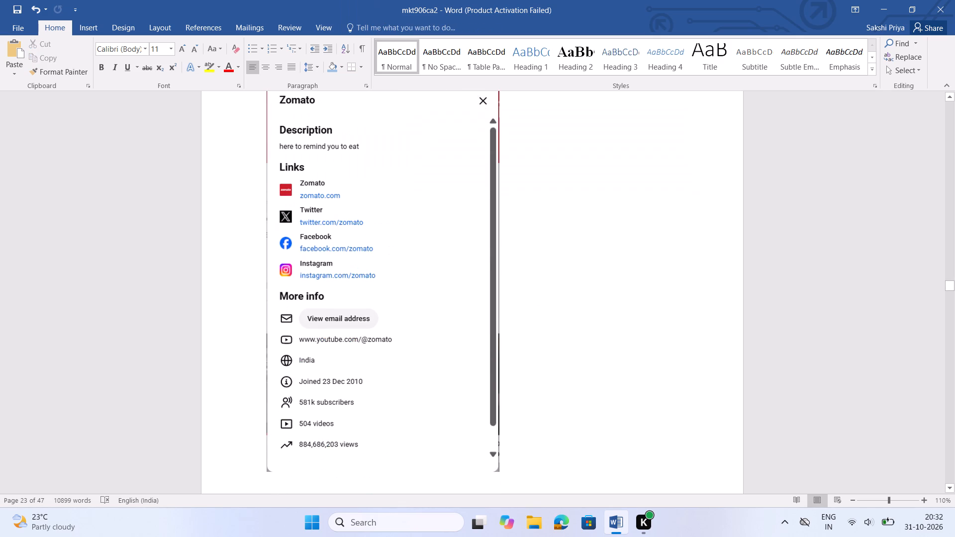
{"action": "scroll", "coordinate": [605, 350], "scroll_direction": "up", "scroll_amount": 2}
{"action": "scroll", "coordinate": [605, 350], "scroll_direction": "down", "scroll_amount": 1}
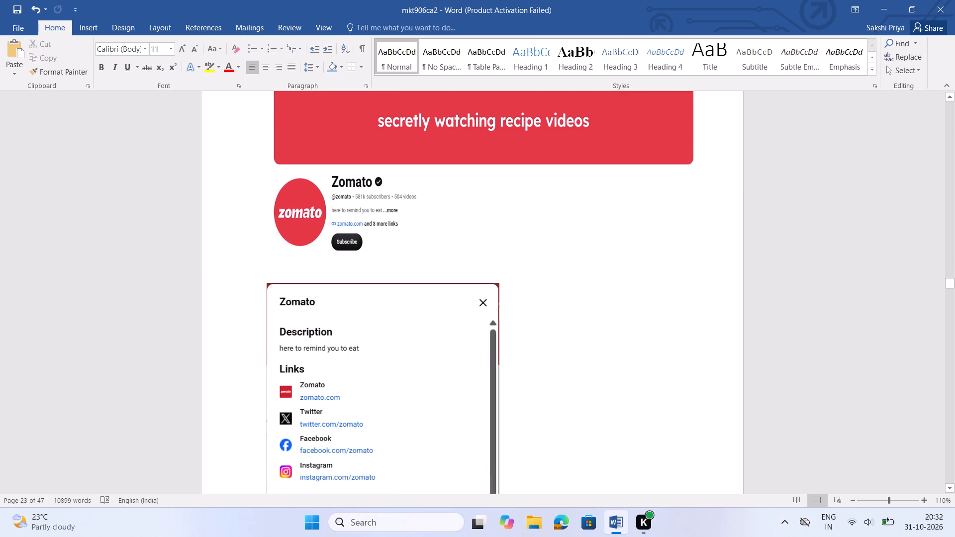
{"action": "left_click", "coordinate": [702, 181]}
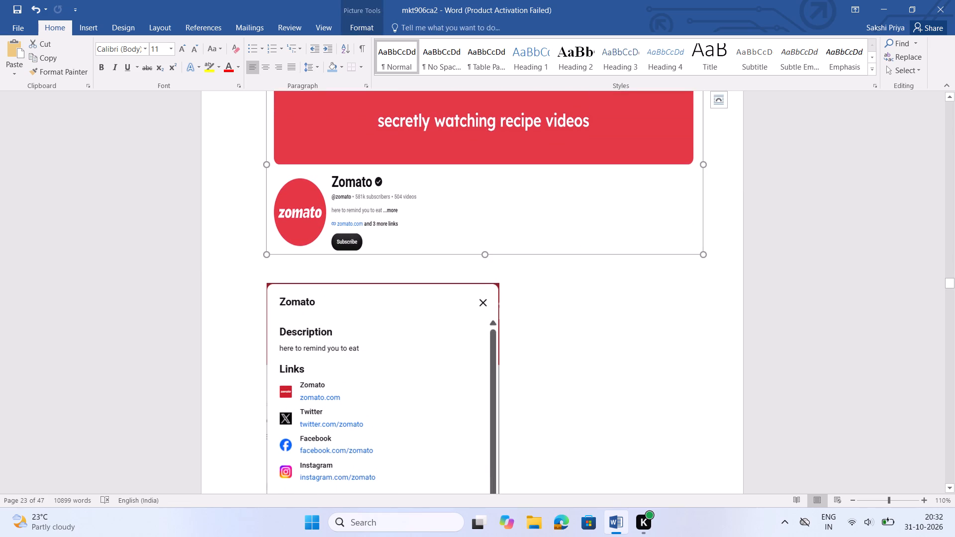
{"action": "left_click", "coordinate": [721, 246]}
{"action": "key", "text": "Return"}
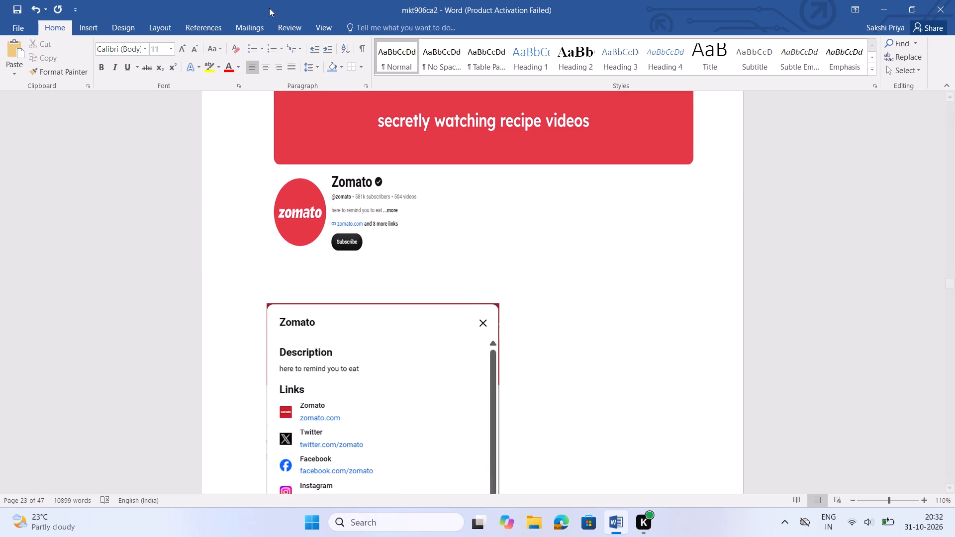
{"action": "left_click", "coordinate": [88, 29]}
{"action": "left_click", "coordinate": [115, 46]}
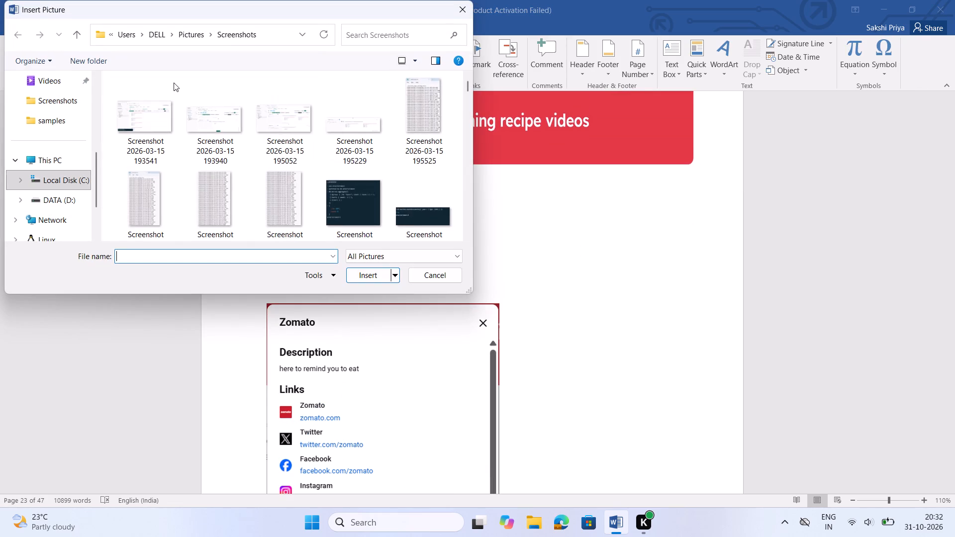
{"action": "scroll", "coordinate": [261, 143], "scroll_direction": "down", "scroll_amount": 20}
{"action": "scroll", "coordinate": [261, 143], "scroll_direction": "down", "scroll_amount": 20}
{"action": "scroll", "coordinate": [261, 143], "scroll_direction": "down", "scroll_amount": 19}
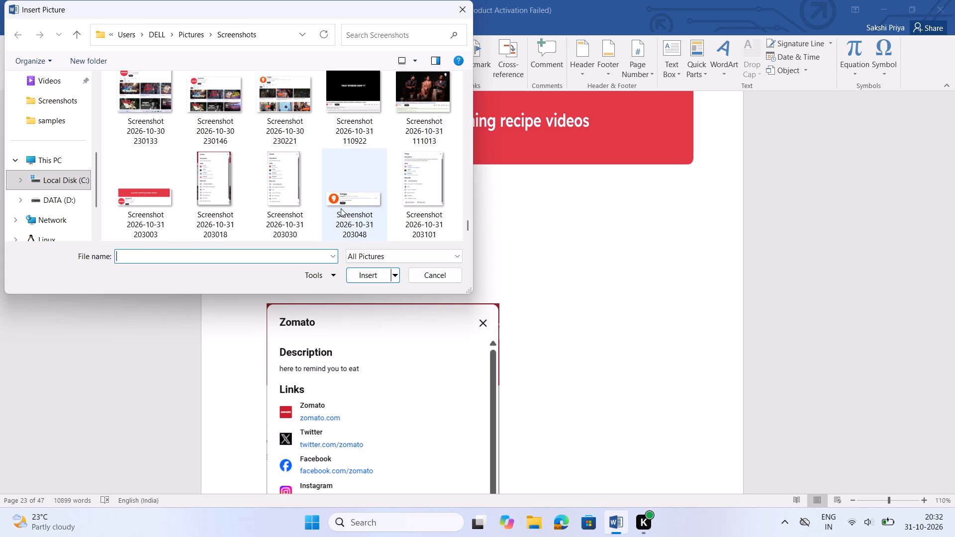
{"action": "left_click", "coordinate": [361, 195]}
{"action": "left_click", "coordinate": [370, 277]}
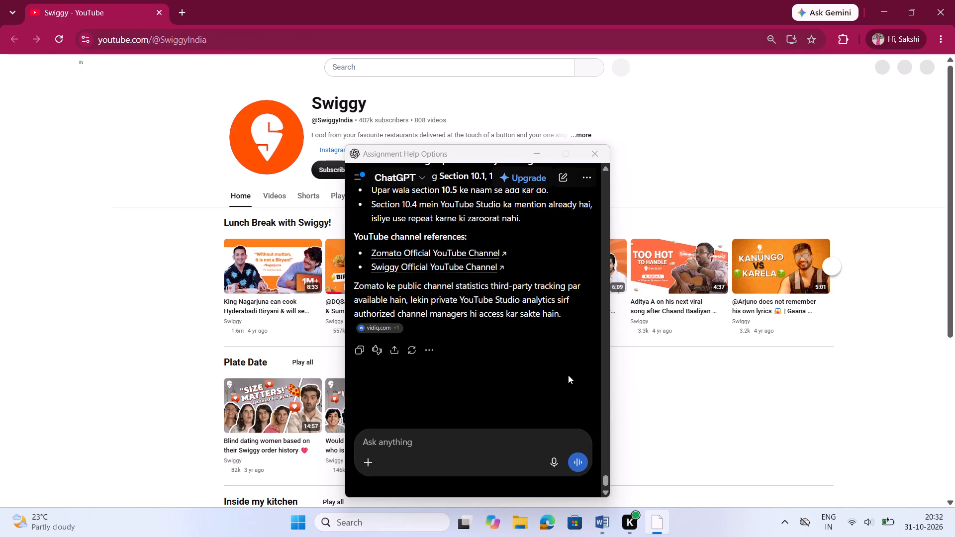
{"action": "key", "text": "alt+space"}
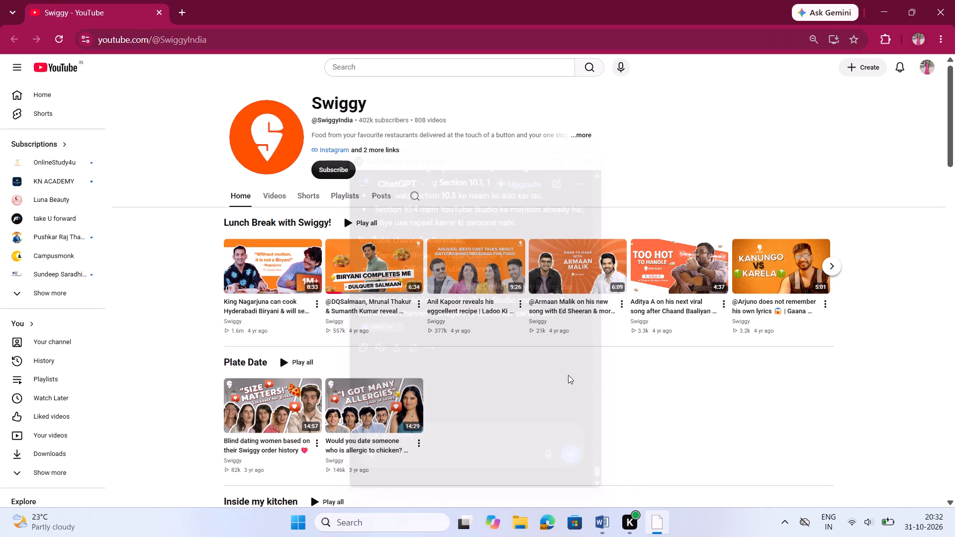
{"action": "scroll", "coordinate": [353, 118], "scroll_direction": "up", "scroll_amount": 1}
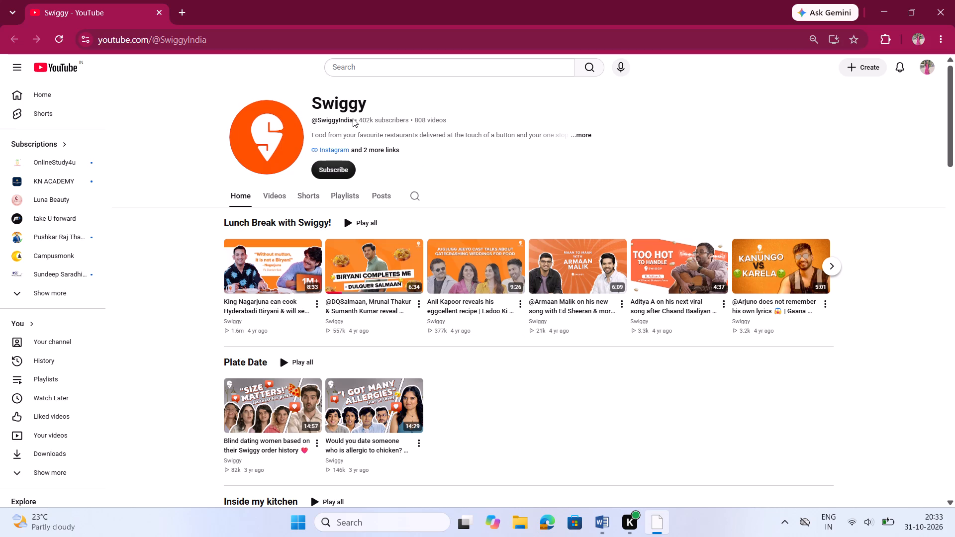
{"action": "left_click", "coordinate": [293, 134]}
{"action": "scroll", "coordinate": [447, 181], "scroll_direction": "up", "scroll_amount": 1}
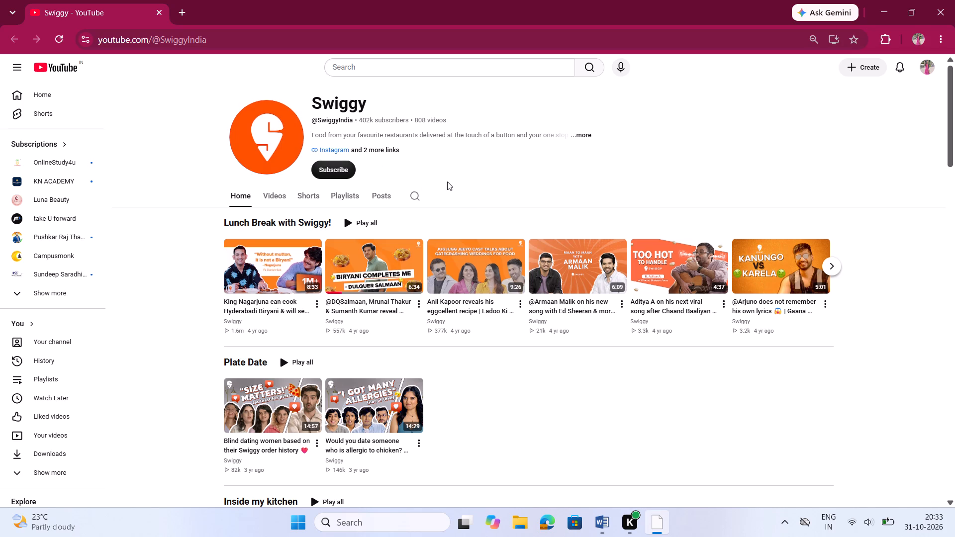
{"action": "scroll", "coordinate": [447, 181], "scroll_direction": "up", "scroll_amount": 1}
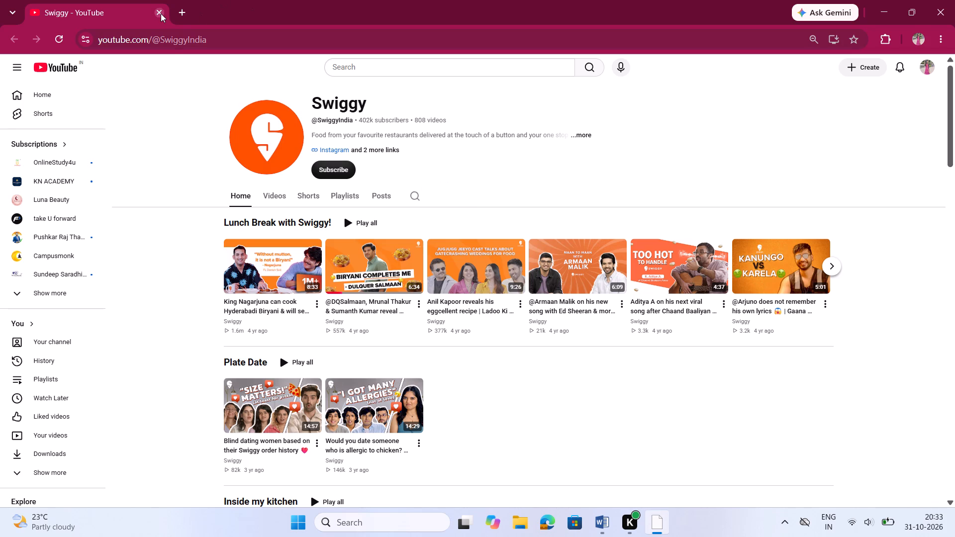
{"action": "left_click", "coordinate": [161, 13]}
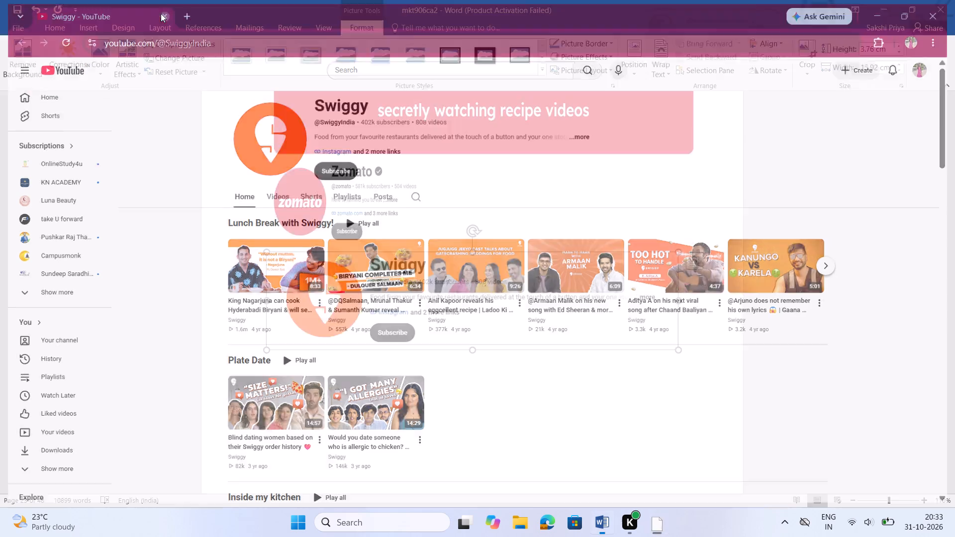
Add one blank line between the Zomato and Swiggy header pictures and two blank lines below the Swiggy header picture.
{"action": "left_click", "coordinate": [443, 400]}
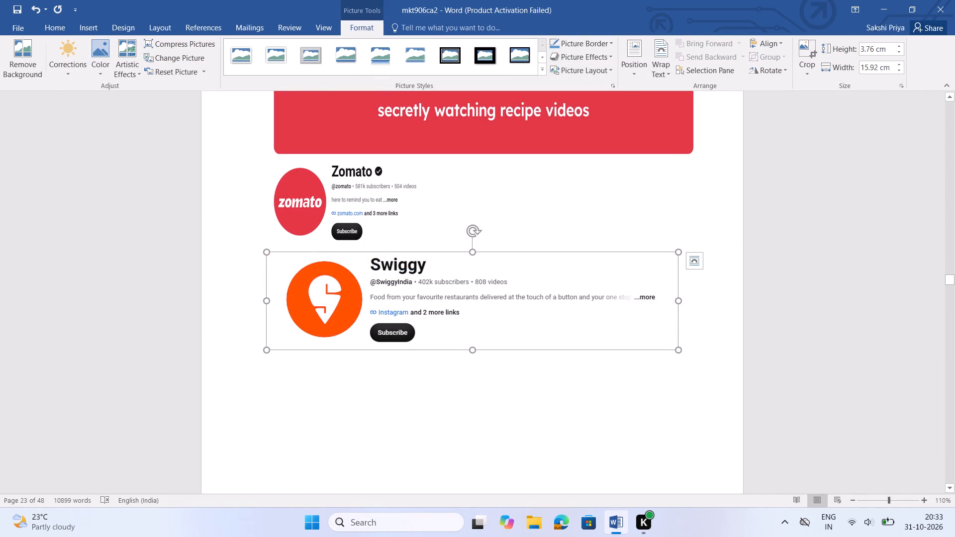
{"action": "scroll", "coordinate": [443, 400], "scroll_direction": "up", "scroll_amount": 1}
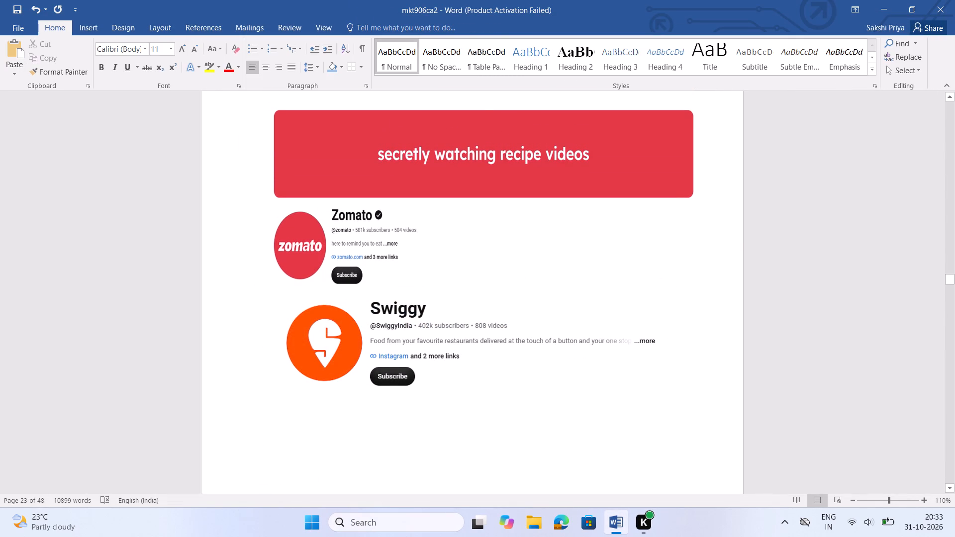
{"action": "left_click", "coordinate": [697, 282]}
{"action": "left_click", "coordinate": [721, 281]}
{"action": "key", "text": "Return"}
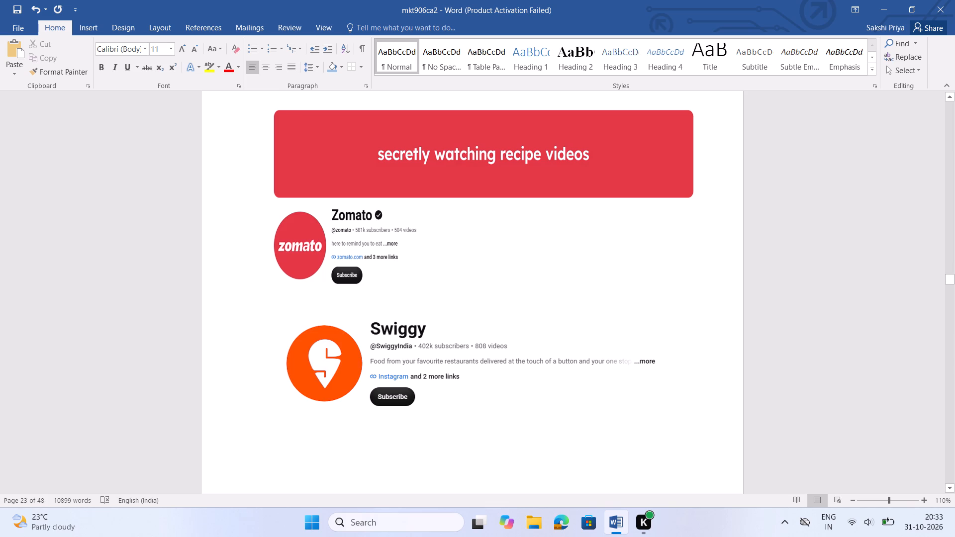
{"action": "left_click", "coordinate": [707, 387]}
{"action": "key", "text": "Return"}
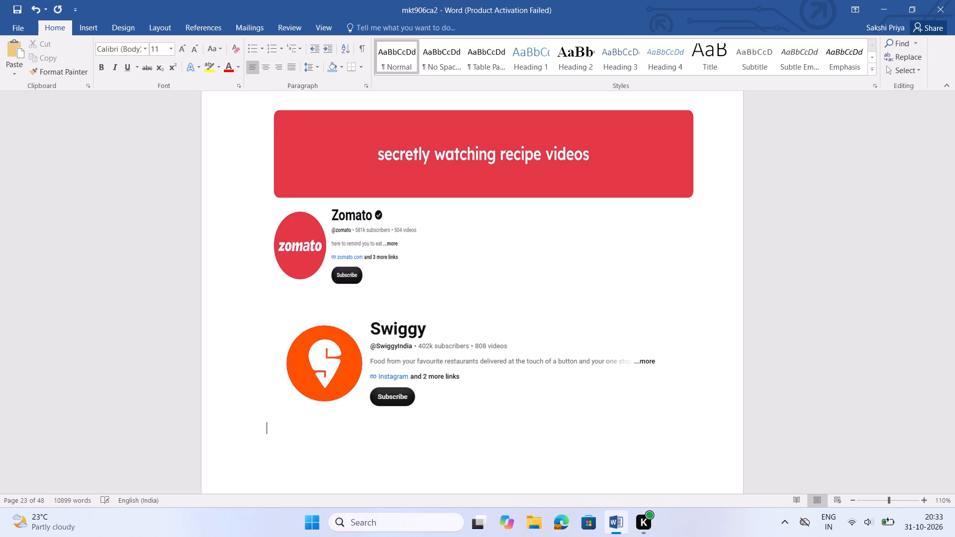
{"action": "key", "text": "Return"}
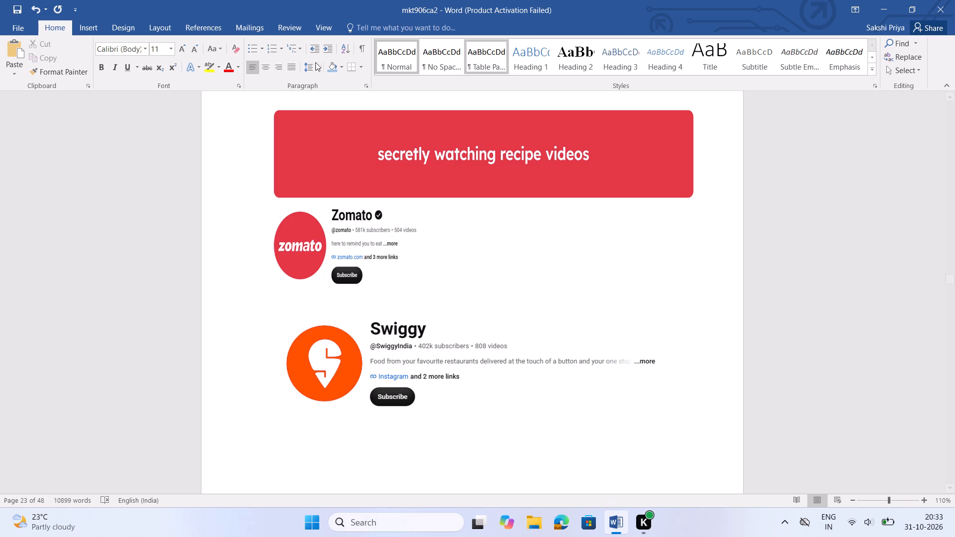
{"action": "left_click", "coordinate": [93, 22]}
{"action": "left_click", "coordinate": [131, 59]}
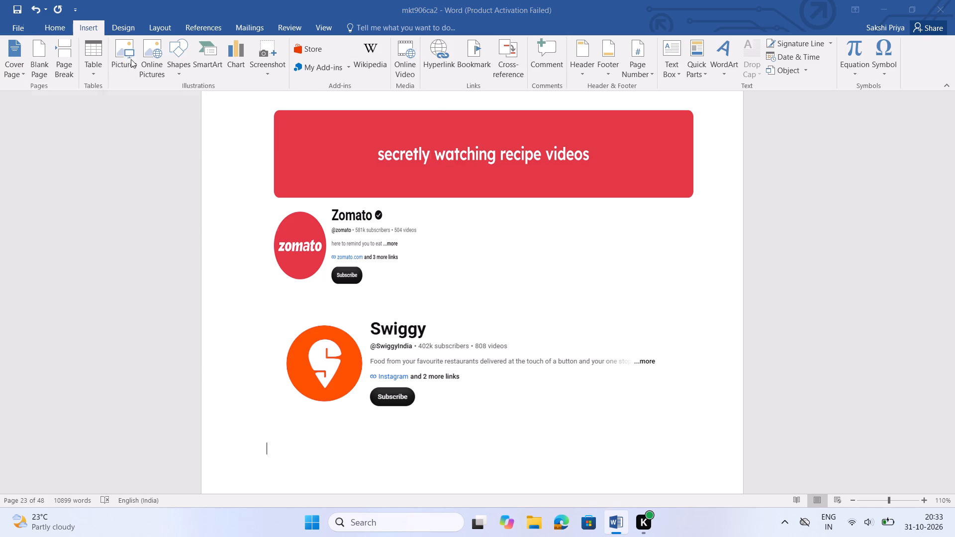
{"action": "scroll", "coordinate": [182, 121], "scroll_direction": "down", "scroll_amount": 20}
{"action": "scroll", "coordinate": [182, 121], "scroll_direction": "down", "scroll_amount": 20}
{"action": "scroll", "coordinate": [182, 121], "scroll_direction": "down", "scroll_amount": 20}
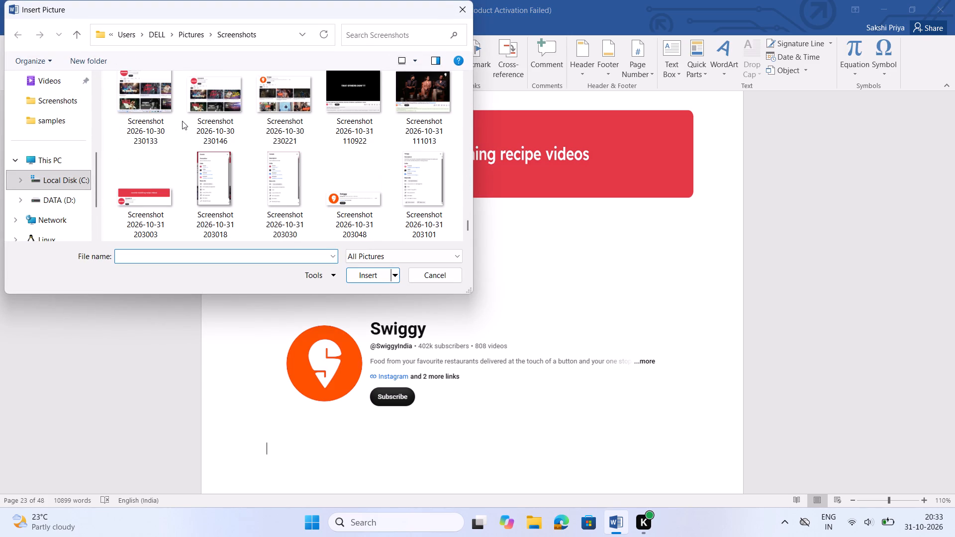
{"action": "left_click", "coordinate": [282, 197]}
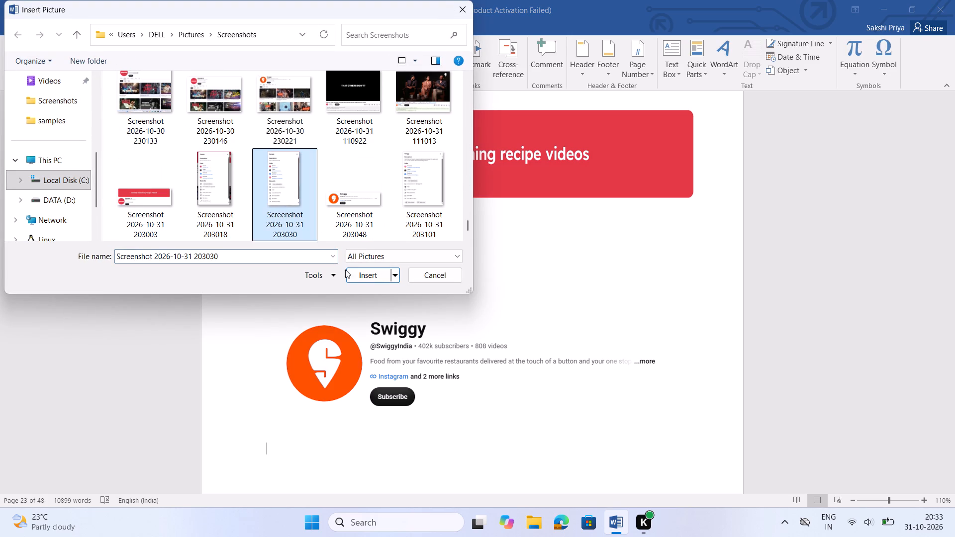
{"action": "left_click", "coordinate": [366, 274]}
Shrink the new Zomato details picture to roughly three quarters of its height and narrow it slightly, fitting it below the Swiggy header.
{"action": "scroll", "coordinate": [398, 314], "scroll_direction": "down", "scroll_amount": 1}
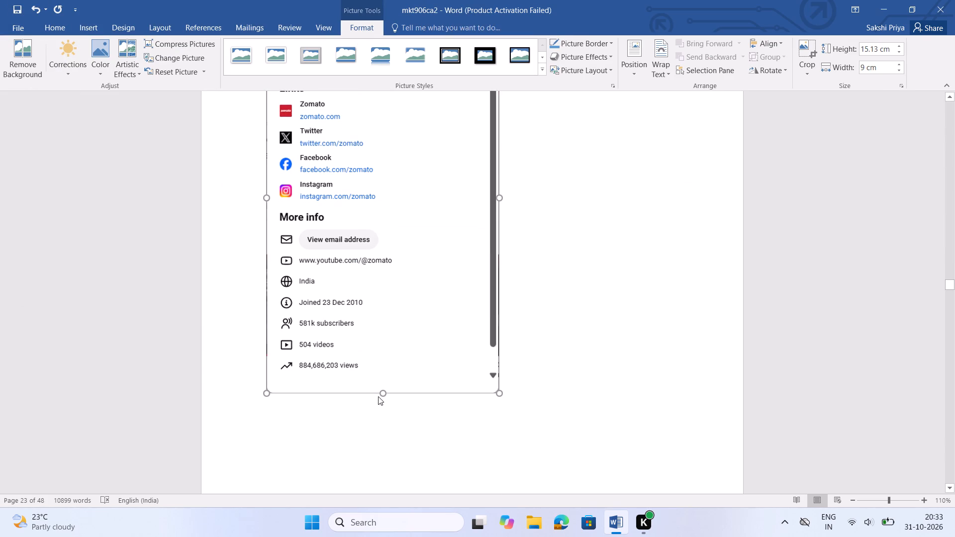
{"action": "left_click_drag", "start_coordinate": [382, 391], "coordinate": [352, 162]}
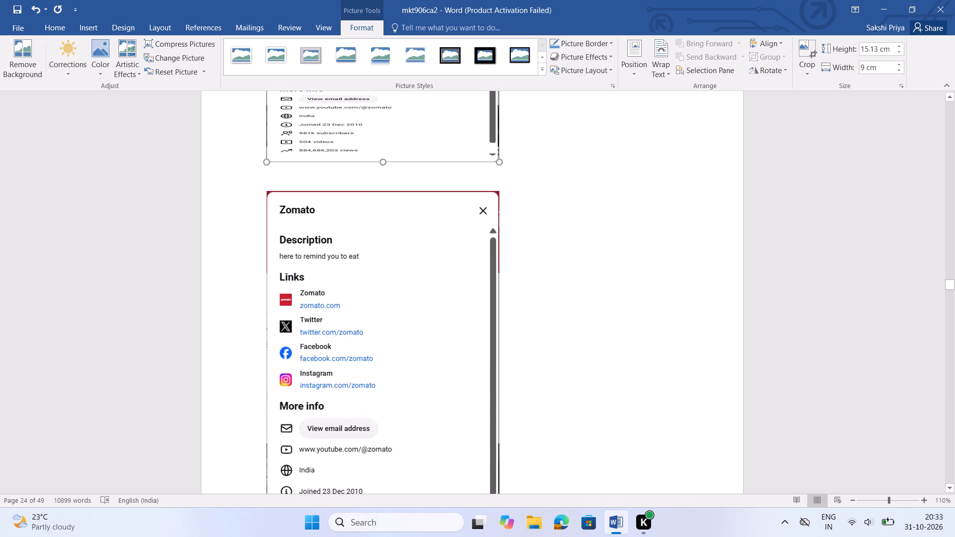
{"action": "left_click_drag", "start_coordinate": [352, 162], "coordinate": [364, 223]}
{"action": "scroll", "coordinate": [364, 223], "scroll_direction": "up", "scroll_amount": 1}
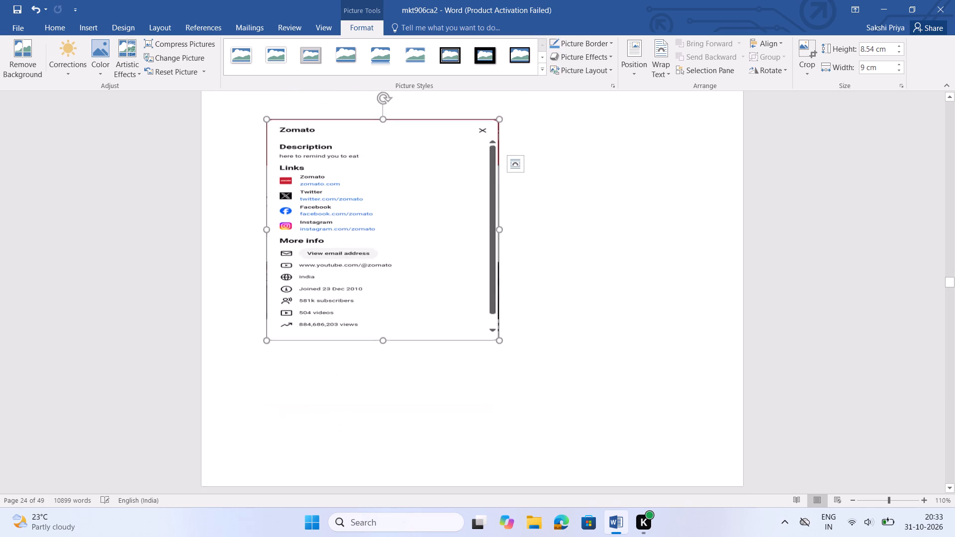
{"action": "scroll", "coordinate": [364, 223], "scroll_direction": "up", "scroll_amount": 1}
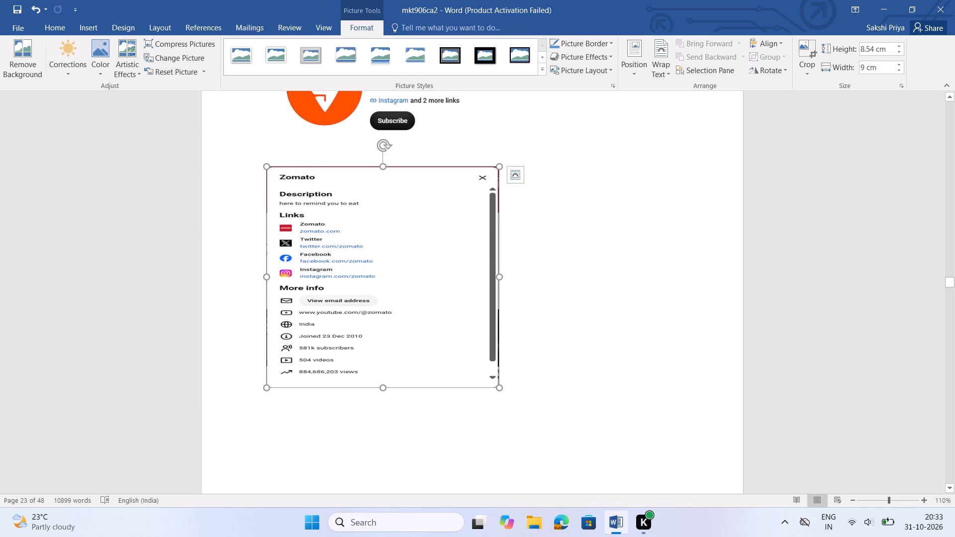
{"action": "left_click_drag", "start_coordinate": [382, 385], "coordinate": [389, 525]}
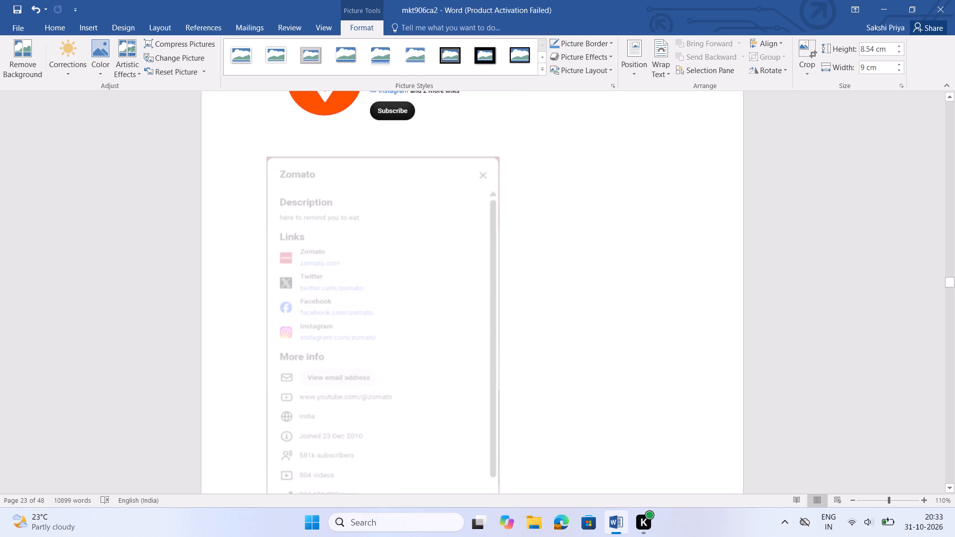
{"action": "left_click_drag", "start_coordinate": [389, 525], "coordinate": [388, 415]}
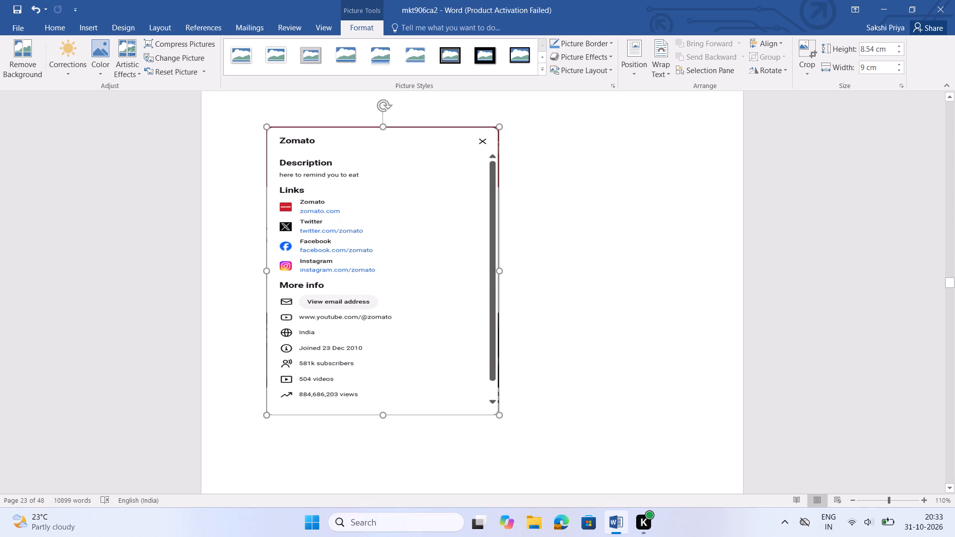
{"action": "left_click_drag", "start_coordinate": [499, 269], "coordinate": [458, 271]}
{"action": "left_click", "coordinate": [525, 349]}
{"action": "key", "text": "space"}
{"action": "key", "text": "space"}
{"action": "key", "text": "space"}
{"action": "key", "text": "space"}
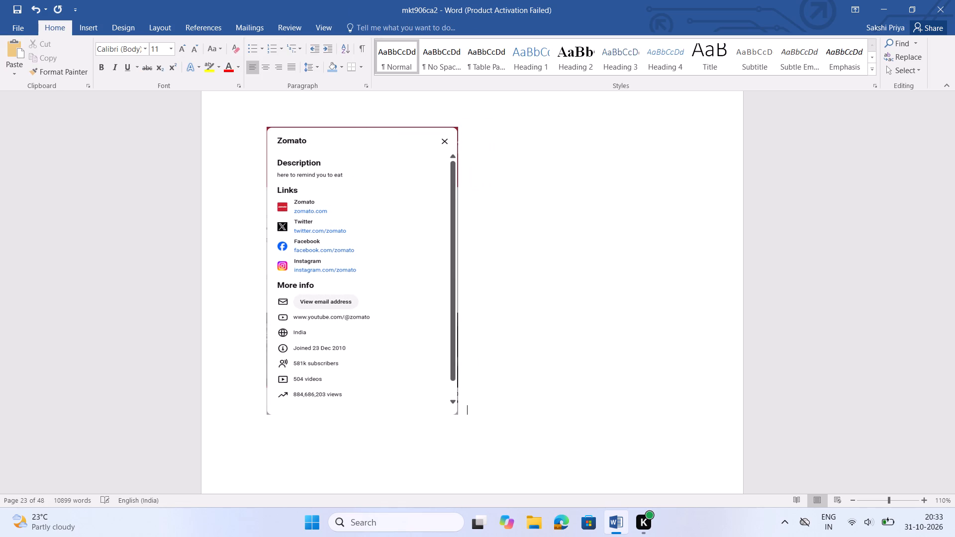
{"action": "left_click", "coordinate": [92, 31]}
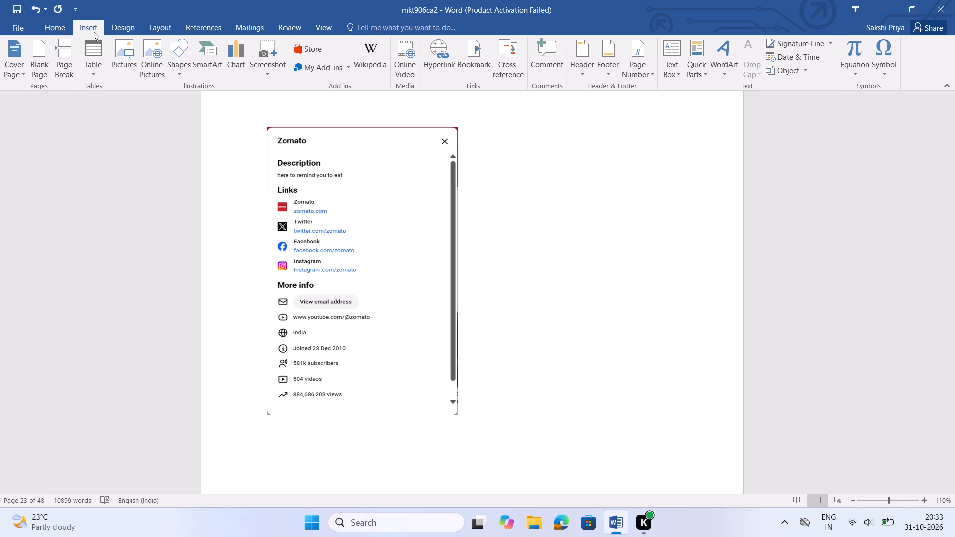
{"action": "left_click", "coordinate": [122, 48]}
{"action": "scroll", "coordinate": [242, 182], "scroll_direction": "down", "scroll_amount": 5}
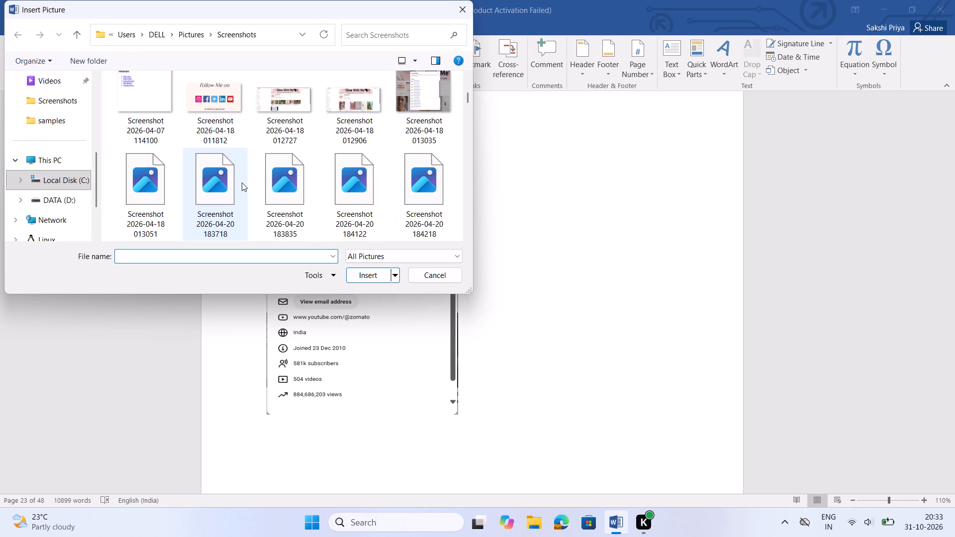
{"action": "scroll", "coordinate": [242, 182], "scroll_direction": "down", "scroll_amount": 20}
{"action": "scroll", "coordinate": [242, 182], "scroll_direction": "down", "scroll_amount": 20}
{"action": "scroll", "coordinate": [242, 182], "scroll_direction": "down", "scroll_amount": 6}
{"action": "left_click", "coordinate": [422, 186]}
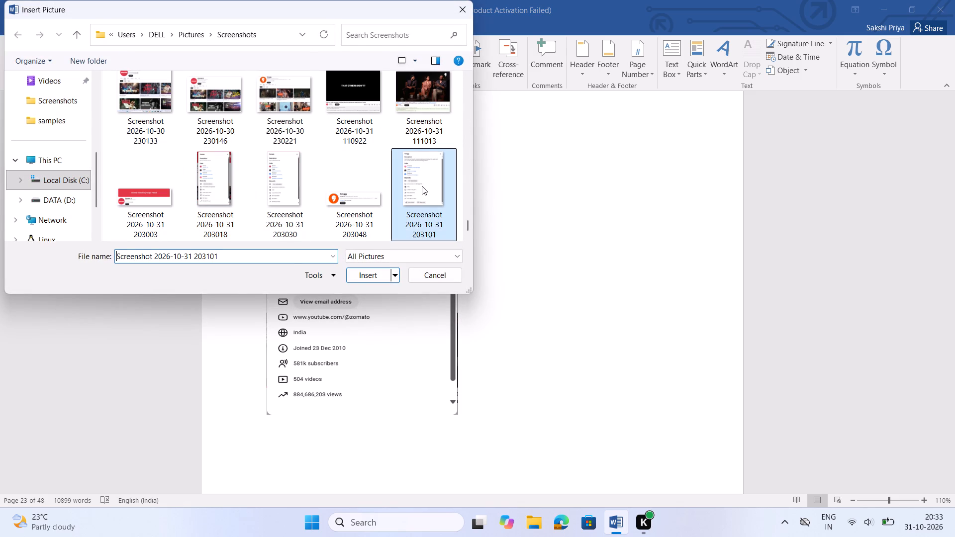
{"action": "left_click", "coordinate": [365, 275]}
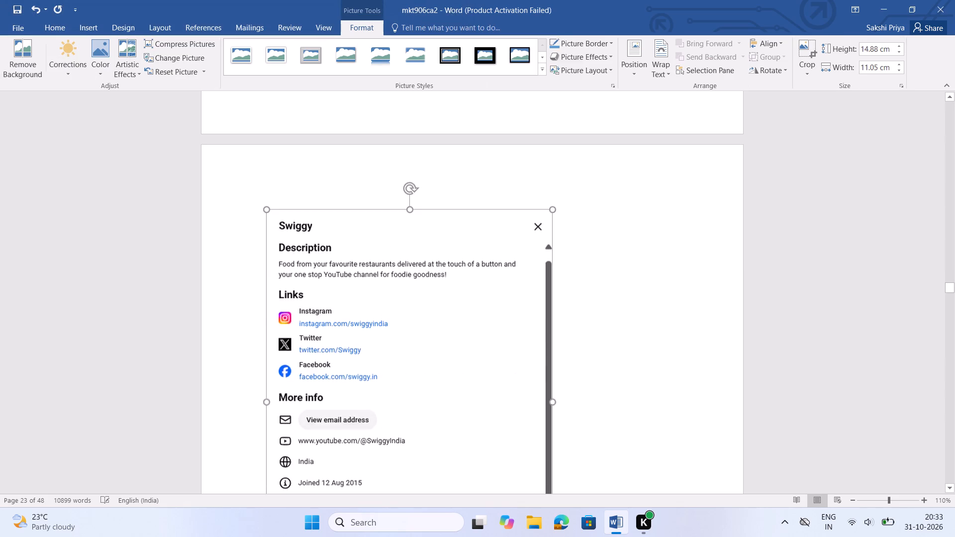
{"action": "scroll", "coordinate": [469, 305], "scroll_direction": "down", "scroll_amount": 2}
{"action": "scroll", "coordinate": [414, 256], "scroll_direction": "up", "scroll_amount": 2}
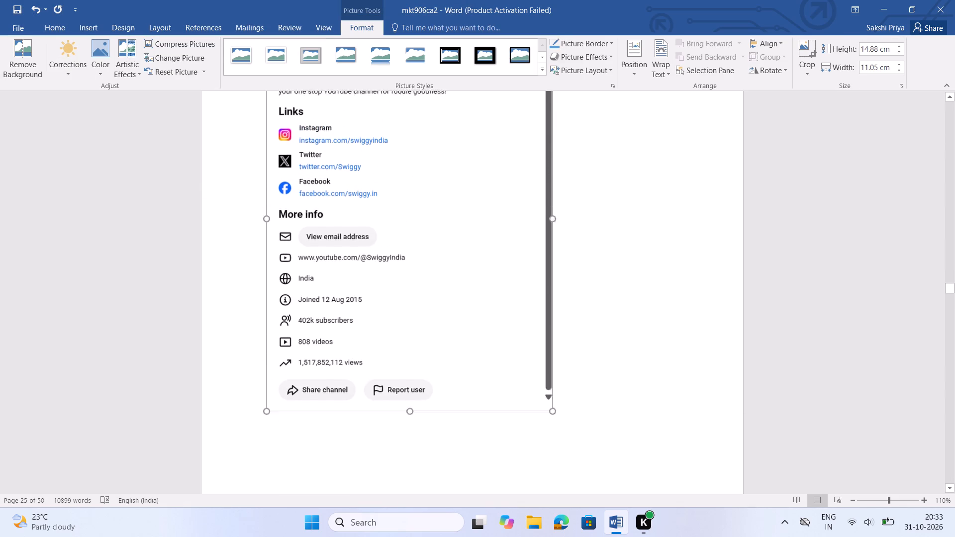
{"action": "scroll", "coordinate": [414, 256], "scroll_direction": "up", "scroll_amount": 1}
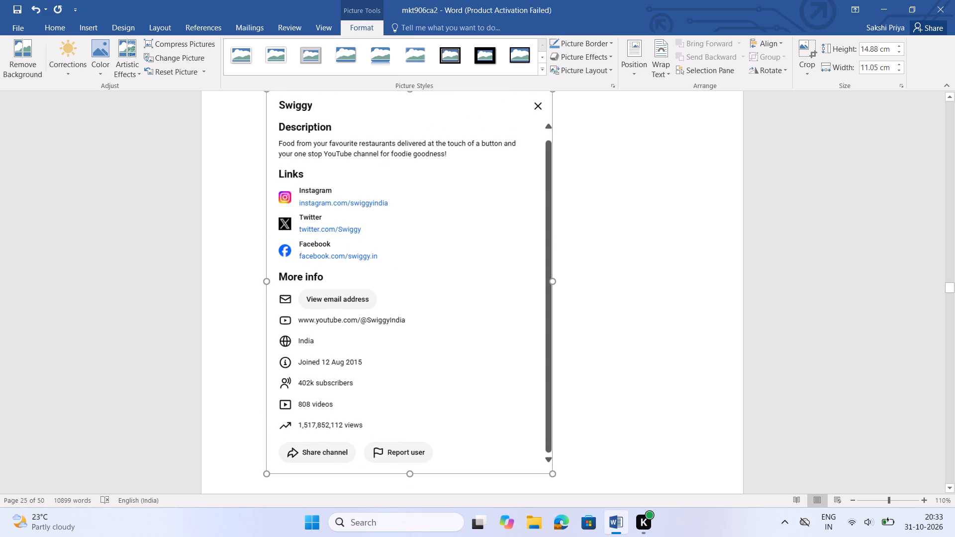
Shrink the new Swiggy details picture to about 6.1 cm high and 5.73 cm wide to fit beside the Zomato details picture.
{"action": "left_click_drag", "start_coordinate": [409, 473], "coordinate": [386, 247]}
{"action": "scroll", "coordinate": [372, 337], "scroll_direction": "up", "scroll_amount": 1}
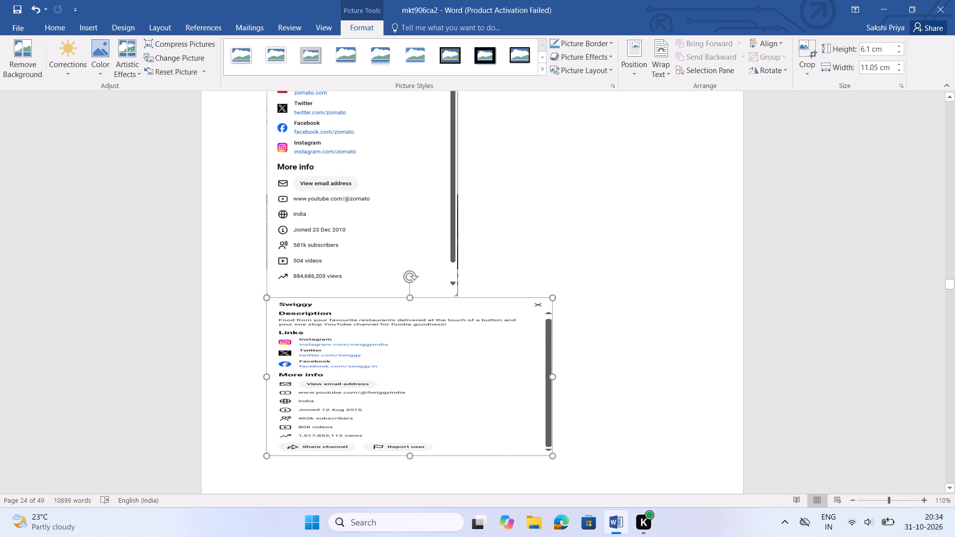
{"action": "left_click_drag", "start_coordinate": [553, 379], "coordinate": [411, 382]}
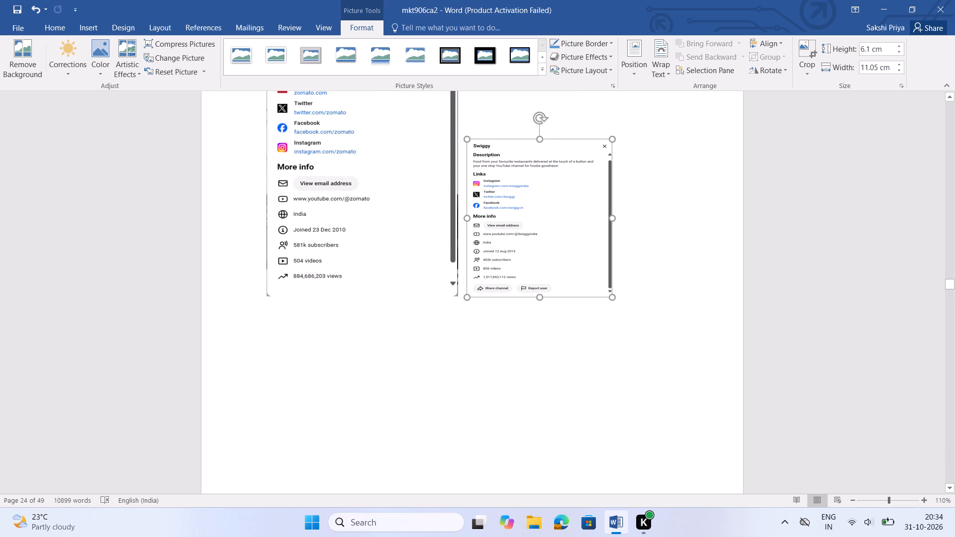
{"action": "left_click_drag", "start_coordinate": [411, 382], "coordinate": [415, 380]}
Cut the older, larger duplicate of the Zomato details picture located below the resized pair of details pictures.
{"action": "scroll", "coordinate": [406, 398], "scroll_direction": "down", "scroll_amount": 1}
{"action": "right_click", "coordinate": [351, 362]}
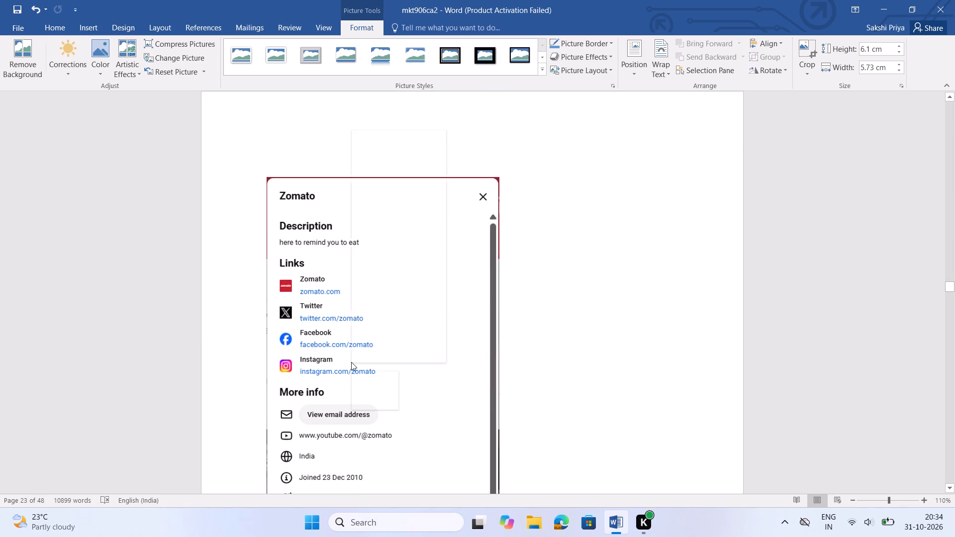
{"action": "left_click", "coordinate": [374, 138]}
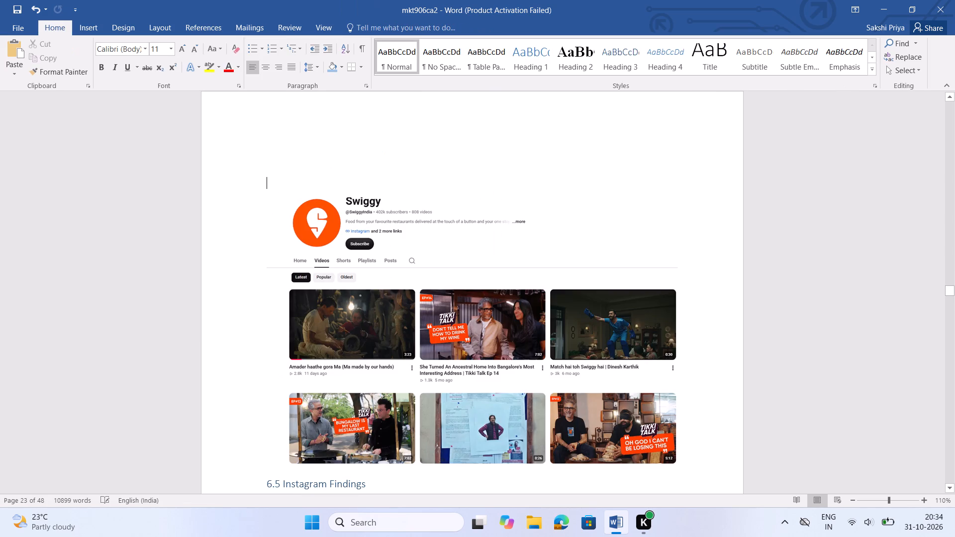
Enlarge the Swiggy details picture to match the height of the Zomato picture beside it and widen it towards the right text margin.
{"action": "scroll", "coordinate": [374, 181], "scroll_direction": "up", "scroll_amount": 1}
{"action": "scroll", "coordinate": [495, 161], "scroll_direction": "up", "scroll_amount": 1}
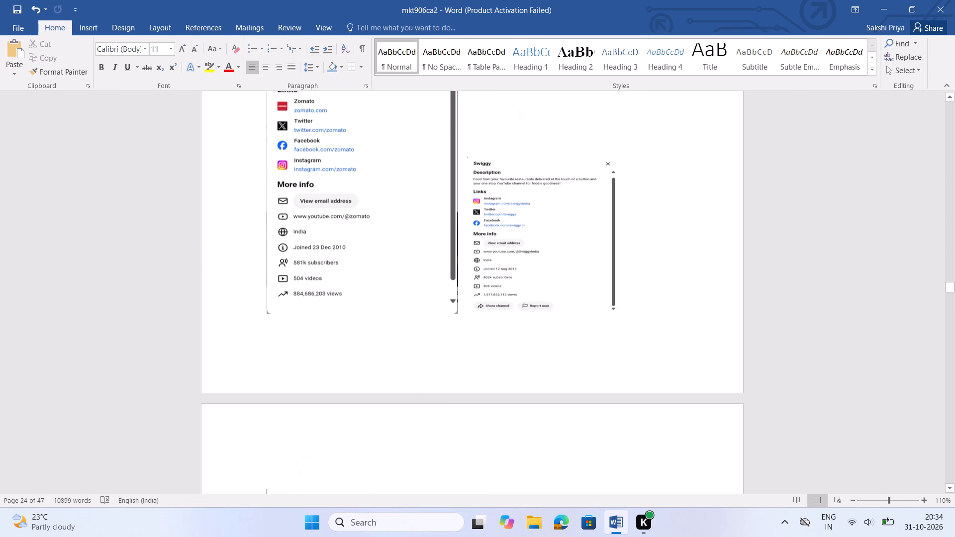
{"action": "scroll", "coordinate": [495, 161], "scroll_direction": "up", "scroll_amount": 1}
{"action": "left_click", "coordinate": [543, 277]}
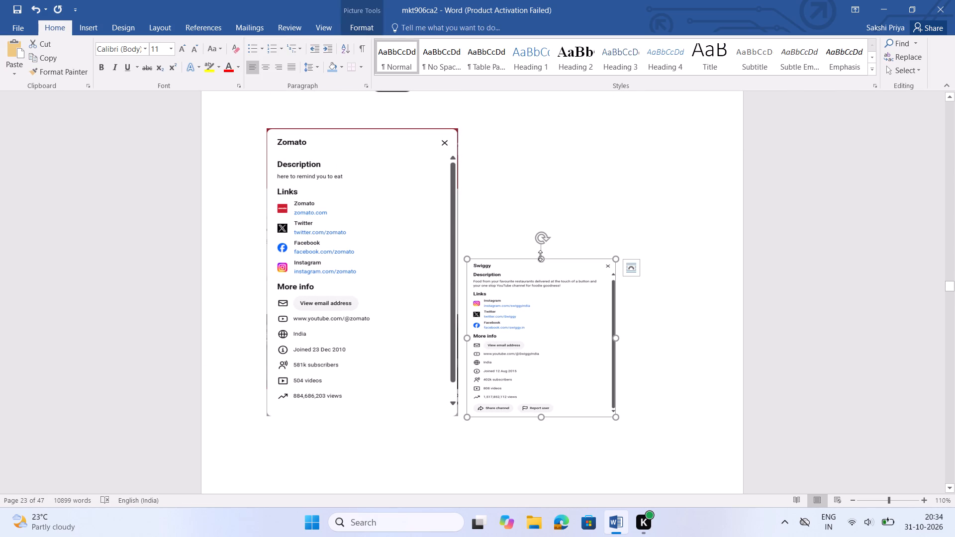
{"action": "left_click_drag", "start_coordinate": [539, 257], "coordinate": [531, 130]}
{"action": "left_click_drag", "start_coordinate": [612, 271], "coordinate": [671, 269]}
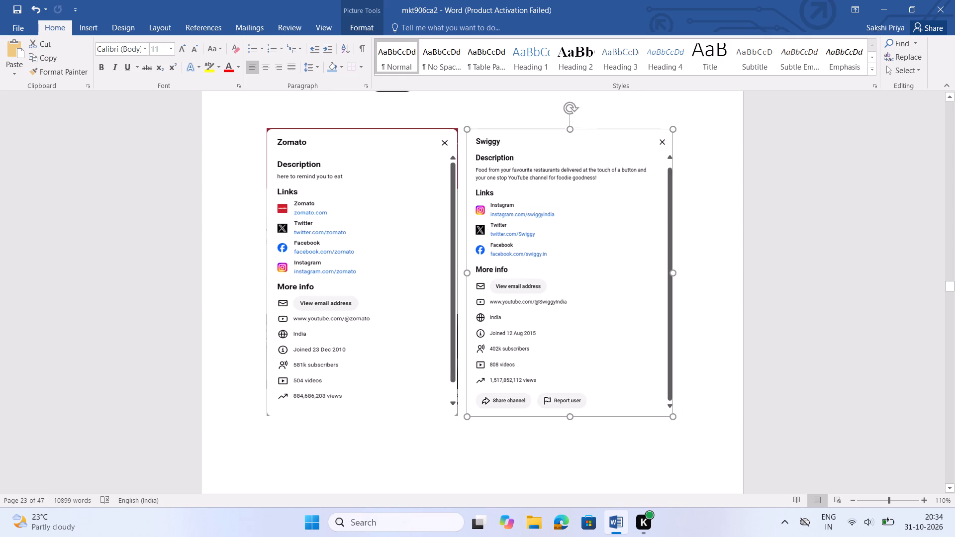
Narrow the Swiggy details picture slightly from its outer side, keeping it beside the Zomato details picture.
{"action": "left_click_drag", "start_coordinate": [671, 269], "coordinate": [669, 269]}
{"action": "left_click", "coordinate": [709, 322]}
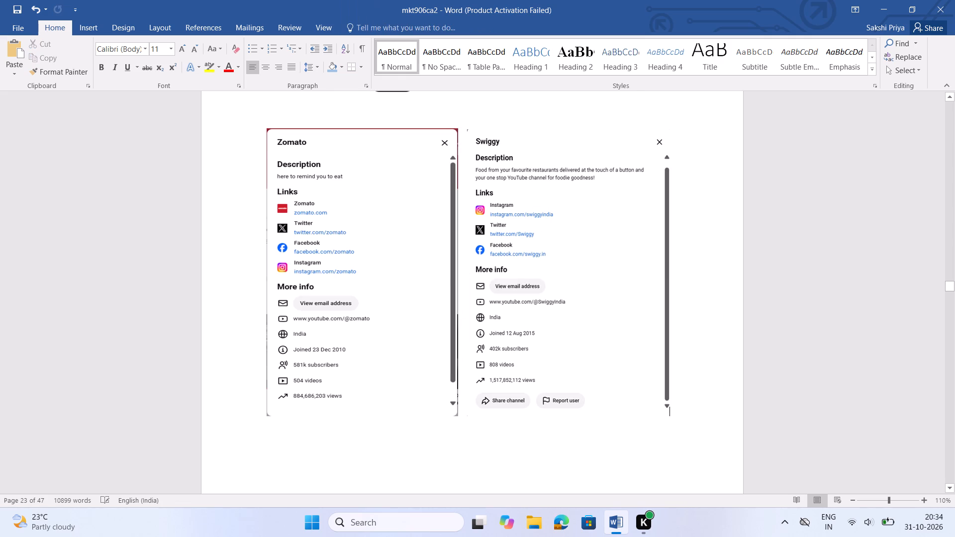
Review picture placement and content from the Zomato and Swiggy channel headers through the YouTube analysis to the Comparative Engagement Data table.
{"action": "scroll", "coordinate": [671, 327], "scroll_direction": "up", "scroll_amount": 2}
{"action": "scroll", "coordinate": [603, 321], "scroll_direction": "up", "scroll_amount": 1}
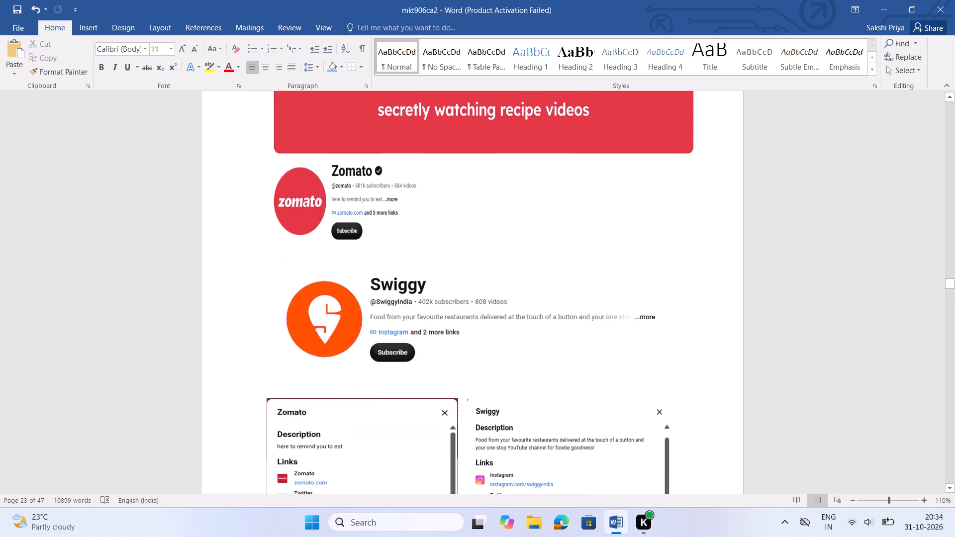
{"action": "scroll", "coordinate": [603, 321], "scroll_direction": "up", "scroll_amount": 1}
{"action": "scroll", "coordinate": [603, 321], "scroll_direction": "down", "scroll_amount": 3}
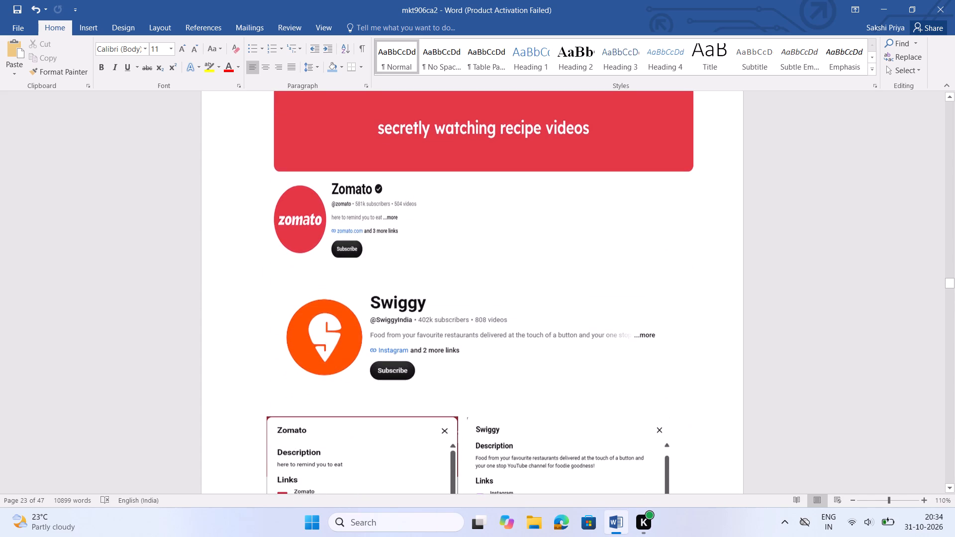
{"action": "scroll", "coordinate": [603, 321], "scroll_direction": "down", "scroll_amount": 2}
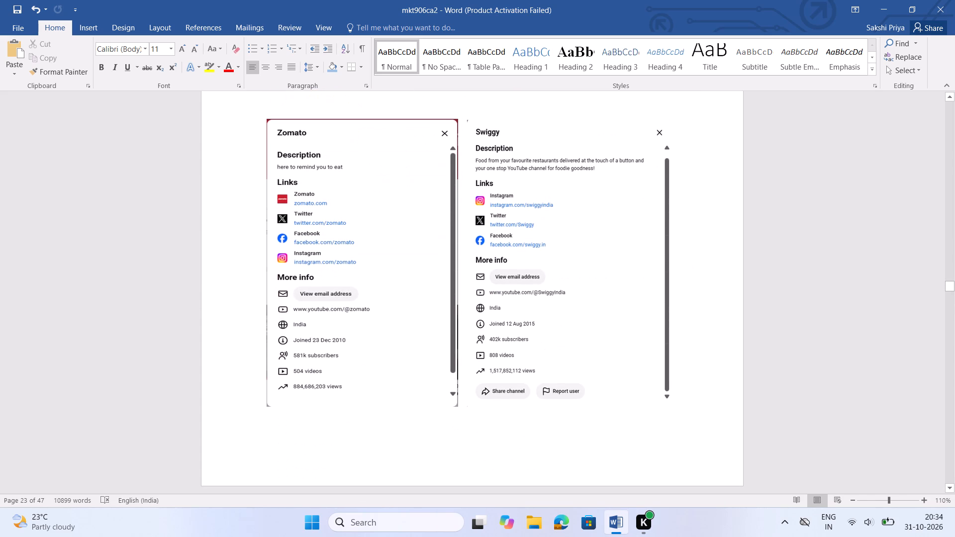
{"action": "left_click", "coordinate": [501, 432]}
{"action": "scroll", "coordinate": [501, 432], "scroll_direction": "down", "scroll_amount": 2}
{"action": "left_click", "coordinate": [440, 295]}
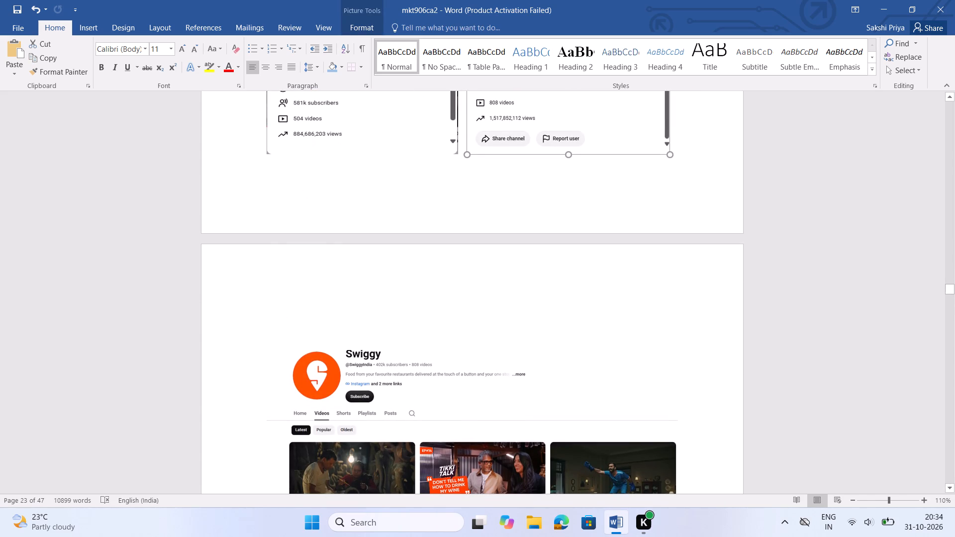
{"action": "scroll", "coordinate": [440, 295], "scroll_direction": "down", "scroll_amount": 2}
{"action": "scroll", "coordinate": [440, 295], "scroll_direction": "up", "scroll_amount": 1}
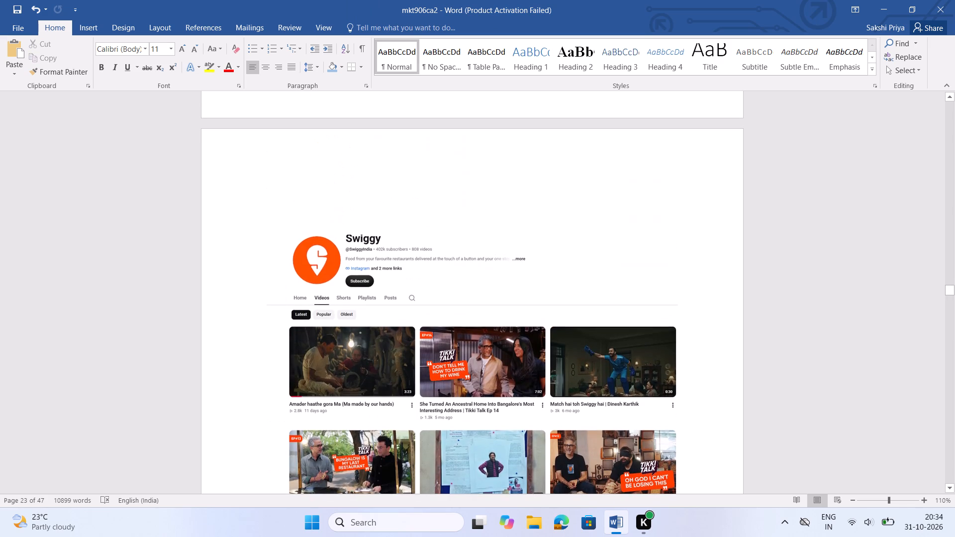
{"action": "scroll", "coordinate": [458, 250], "scroll_direction": "down", "scroll_amount": 2}
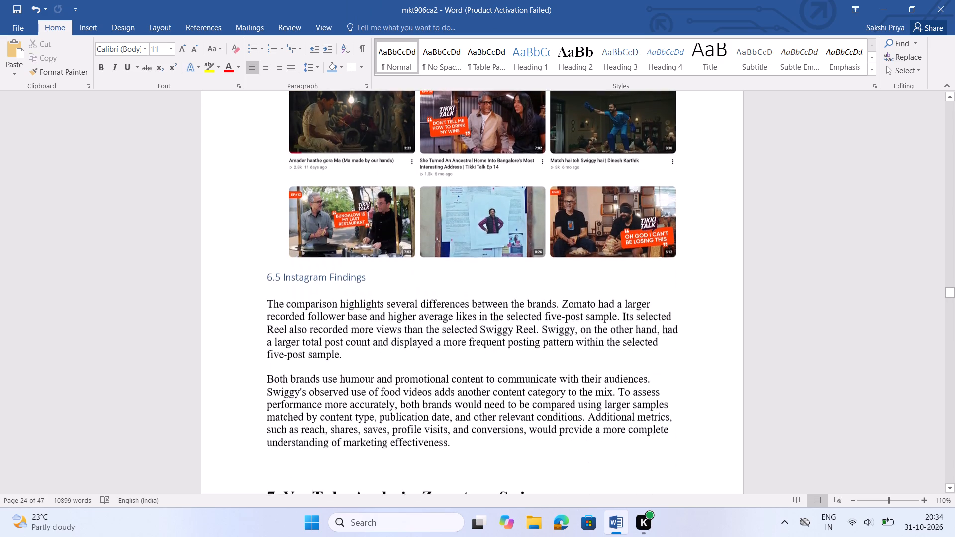
{"action": "scroll", "coordinate": [458, 250], "scroll_direction": "down", "scroll_amount": 5}
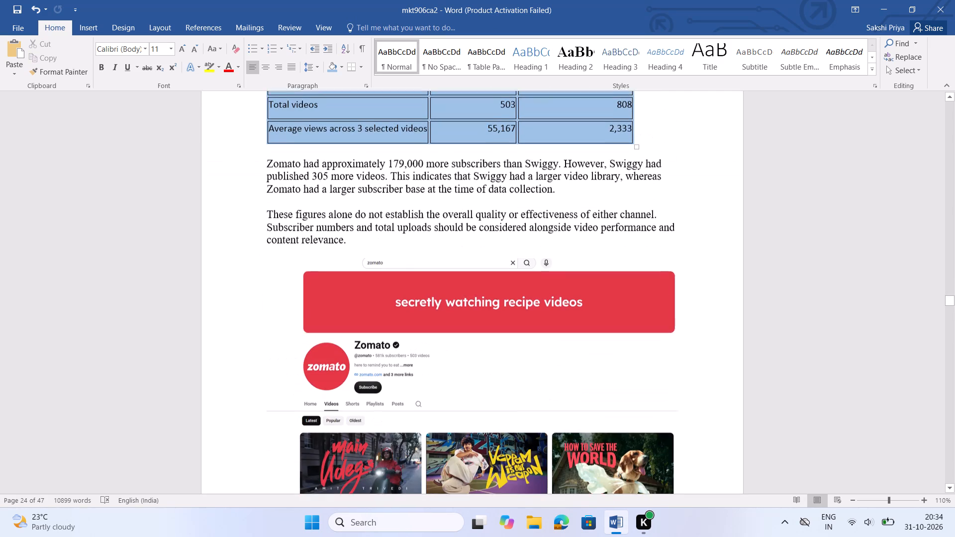
{"action": "scroll", "coordinate": [458, 250], "scroll_direction": "down", "scroll_amount": 3}
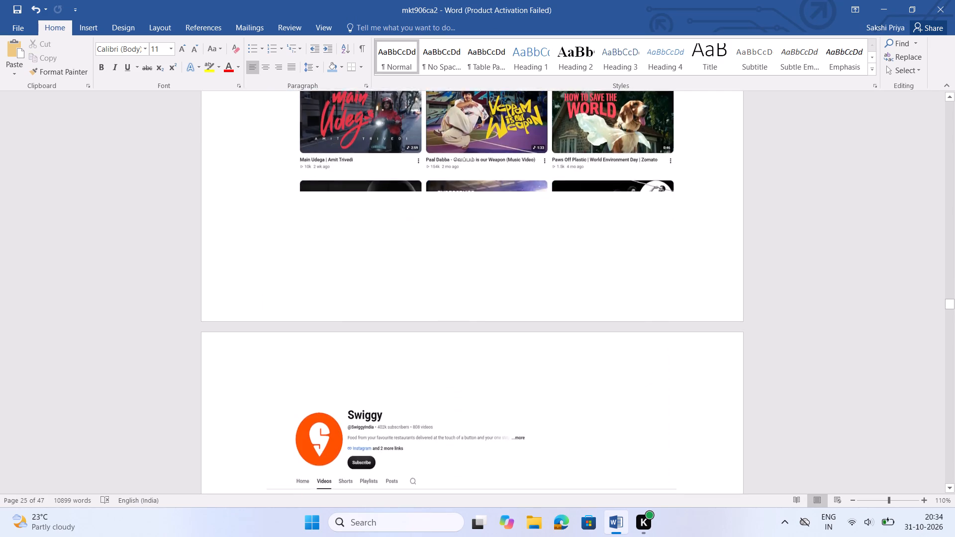
{"action": "scroll", "coordinate": [458, 250], "scroll_direction": "down", "scroll_amount": 5}
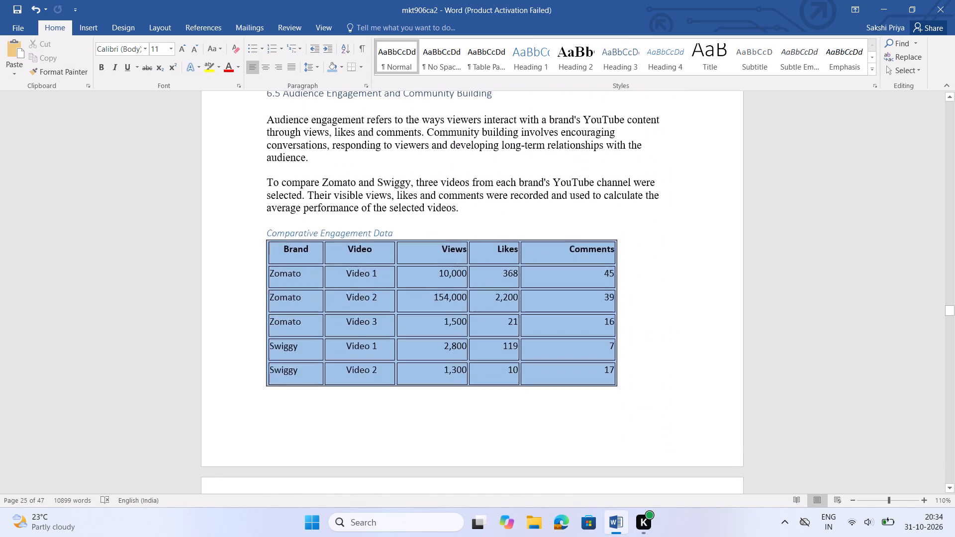
{"action": "scroll", "coordinate": [458, 250], "scroll_direction": "down", "scroll_amount": 2}
Cut the misplaced Swiggy YouTube videos page screenshot located directly above the 6.5 Instagram Findings heading.
{"action": "scroll", "coordinate": [458, 250], "scroll_direction": "up", "scroll_amount": 5}
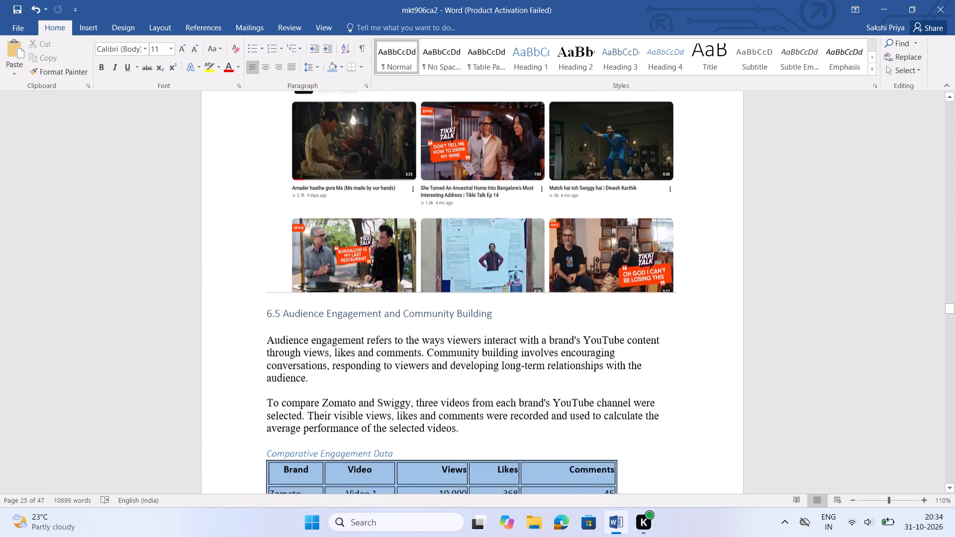
{"action": "scroll", "coordinate": [458, 250], "scroll_direction": "up", "scroll_amount": 2}
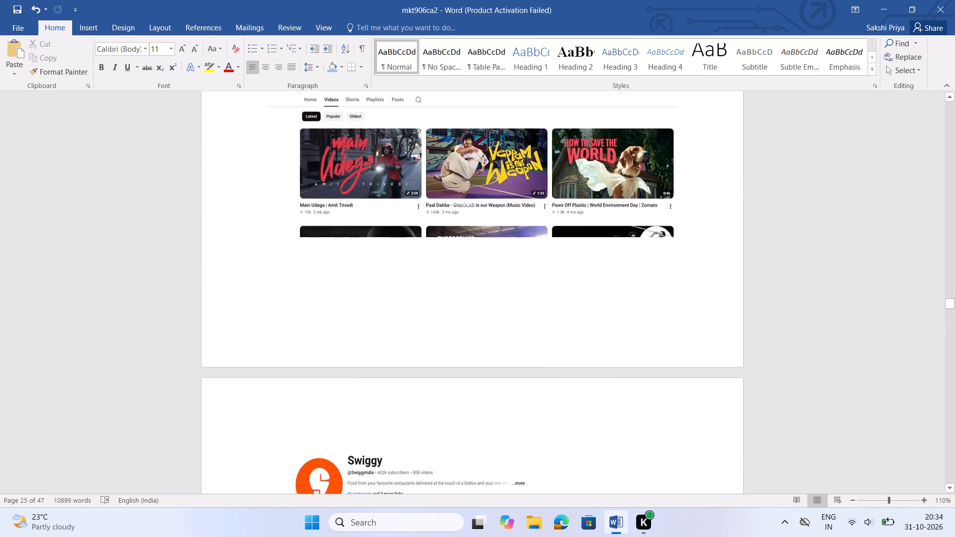
{"action": "scroll", "coordinate": [458, 250], "scroll_direction": "up", "scroll_amount": 5}
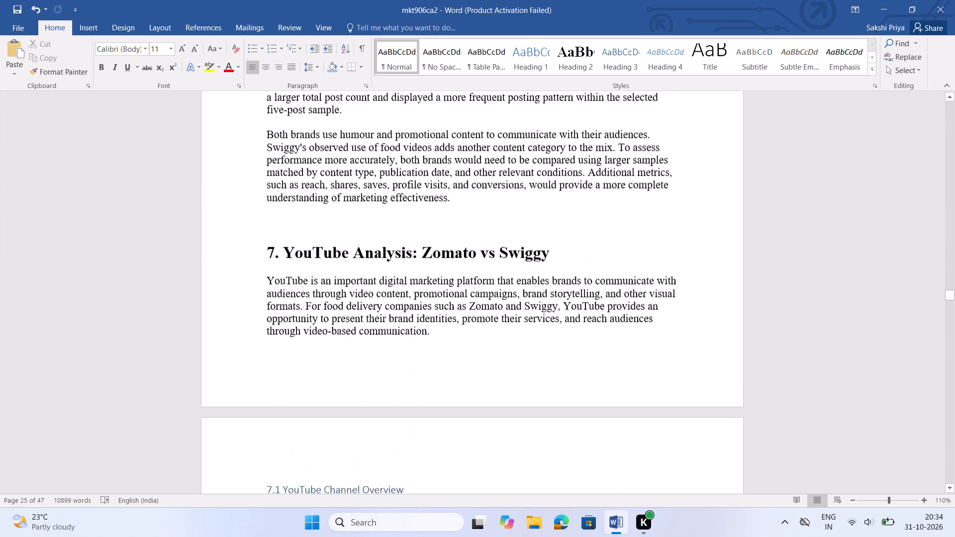
{"action": "scroll", "coordinate": [458, 250], "scroll_direction": "up", "scroll_amount": 3}
{"action": "right_click", "coordinate": [450, 260]}
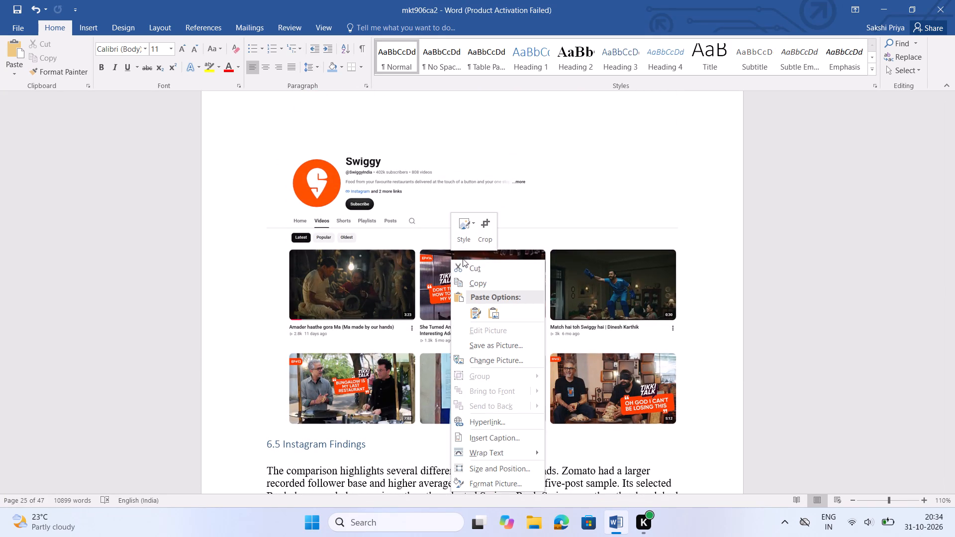
{"action": "left_click", "coordinate": [485, 277]}
{"action": "right_click", "coordinate": [461, 248]}
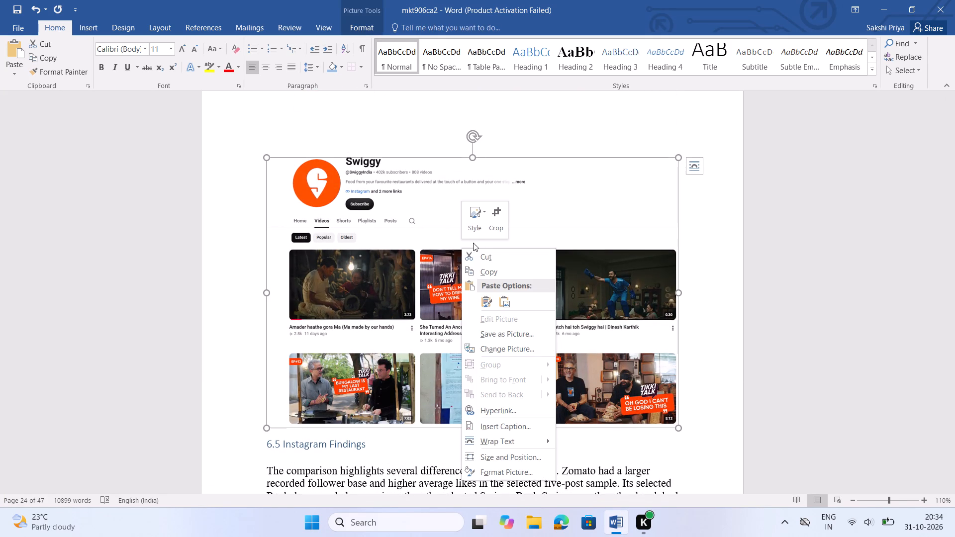
{"action": "left_click", "coordinate": [481, 263]}
Delete the leftover empty space below the Zomato and Swiggy details pictures, before the 6.5 Instagram Findings heading.
{"action": "scroll", "coordinate": [442, 239], "scroll_direction": "up", "scroll_amount": 2}
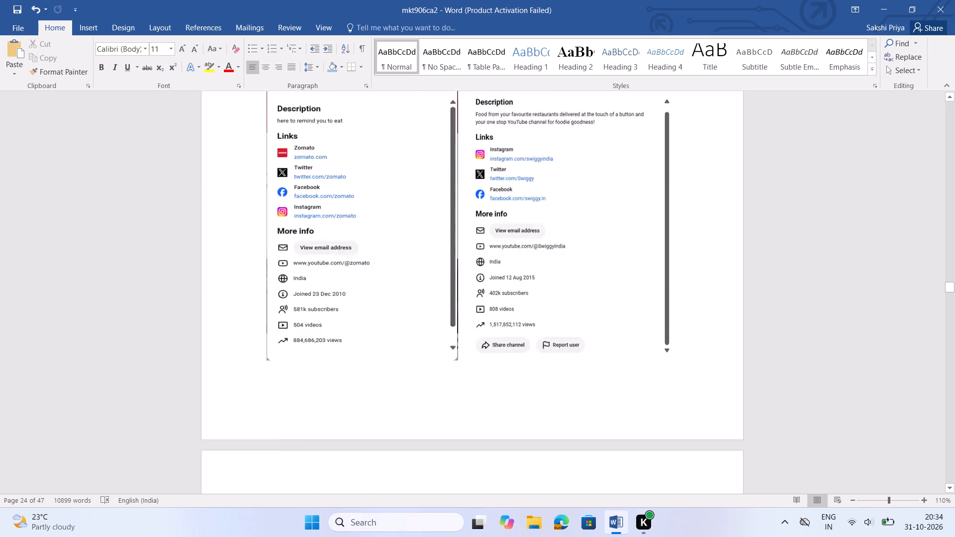
{"action": "scroll", "coordinate": [442, 239], "scroll_direction": "up", "scroll_amount": 2}
{"action": "key", "text": "BackSpace"}
{"action": "key", "text": "BackSpace"}
{"action": "key", "text": "BackSpace"}
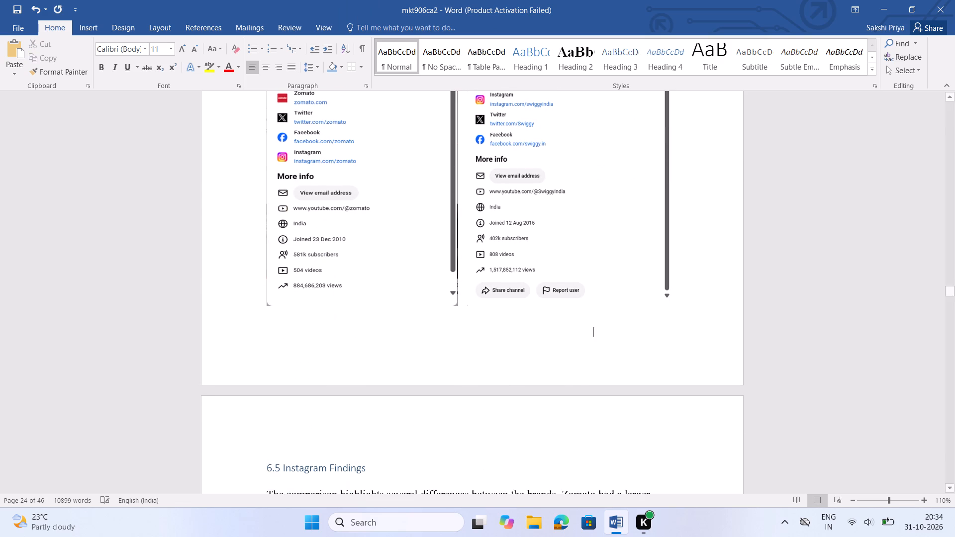
Go back to the Comparative Analysis table of selected video views and save the report.
{"action": "scroll", "coordinate": [472, 168], "scroll_direction": "up", "scroll_amount": 3}
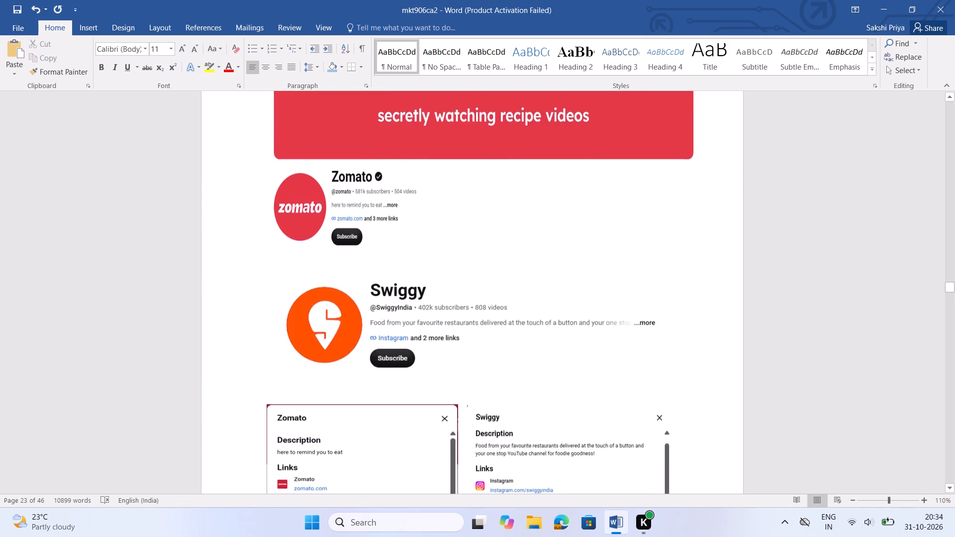
{"action": "scroll", "coordinate": [472, 168], "scroll_direction": "up", "scroll_amount": 4}
{"action": "key", "text": "ctrl+s"}
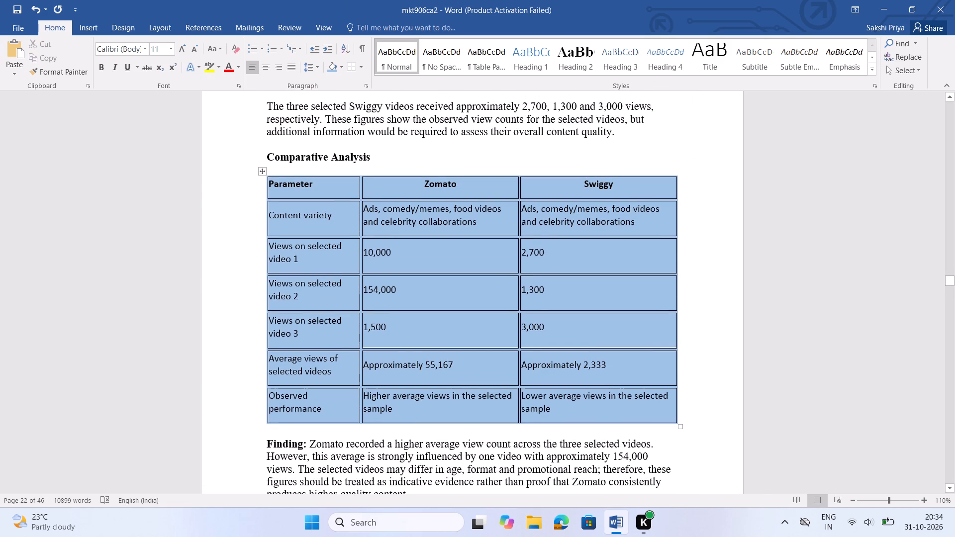
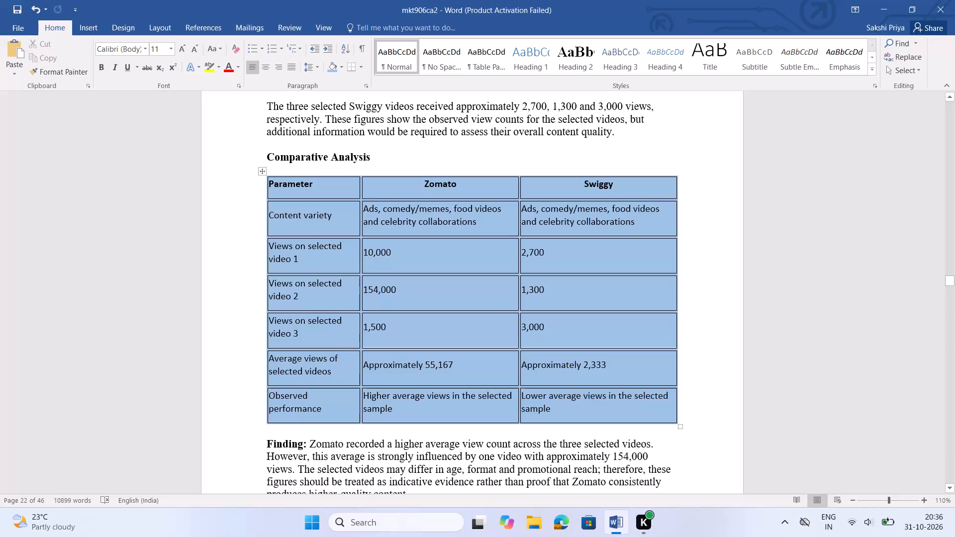
Save the report.
{"action": "key", "text": "ctrl+s"}
Review the report backwards from the YouTube content quality section to the Instagram figures in section 5.3.
{"action": "scroll", "coordinate": [462, 231], "scroll_direction": "up", "scroll_amount": 4}
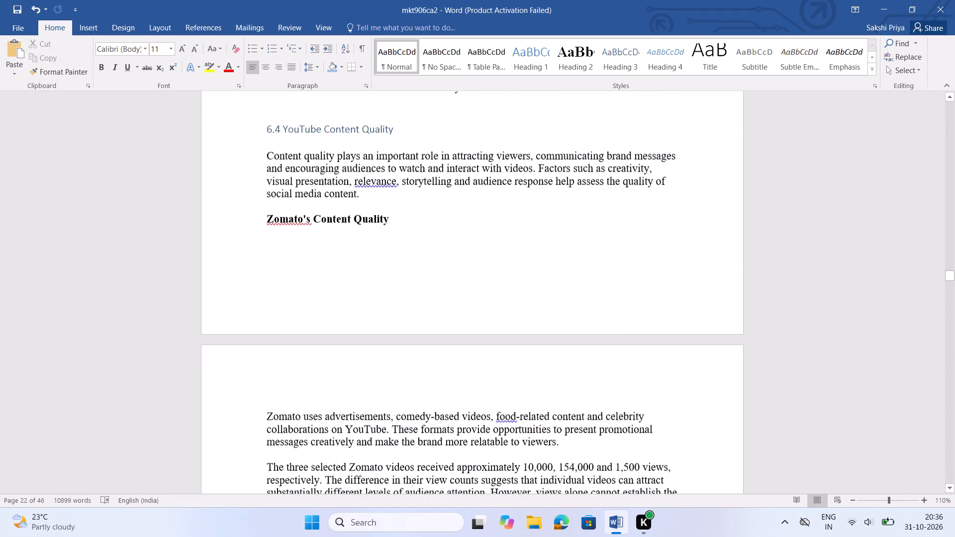
{"action": "scroll", "coordinate": [462, 231], "scroll_direction": "up", "scroll_amount": 5}
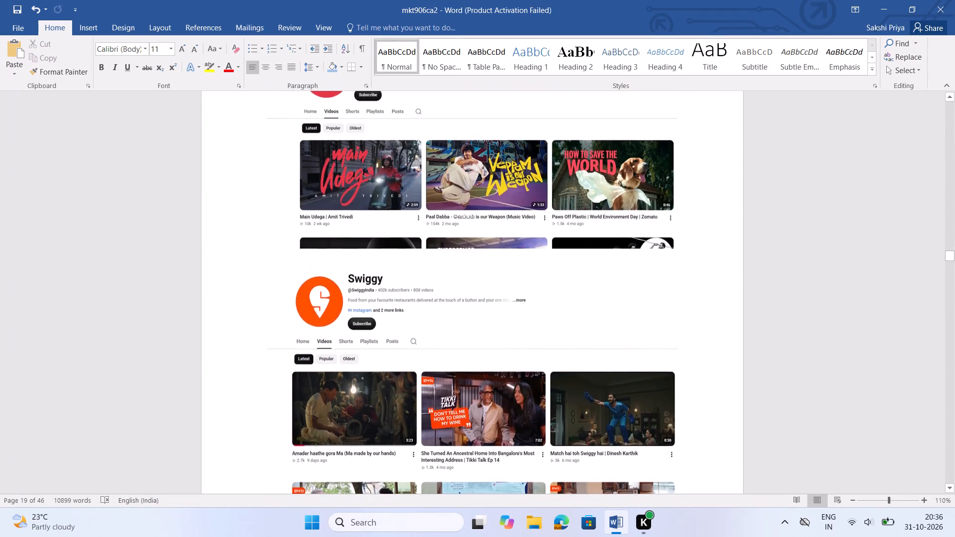
{"action": "scroll", "coordinate": [462, 231], "scroll_direction": "up", "scroll_amount": 5}
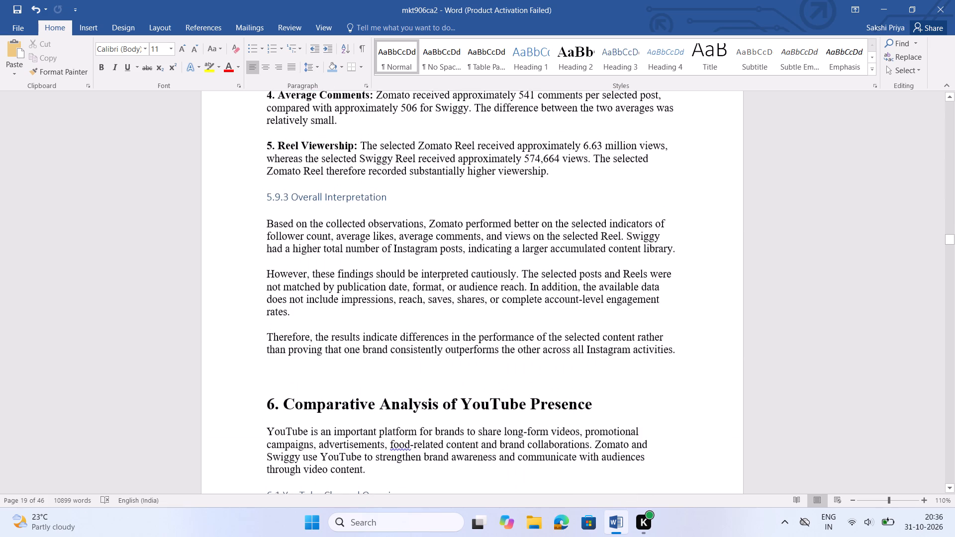
{"action": "scroll", "coordinate": [462, 231], "scroll_direction": "up", "scroll_amount": 4}
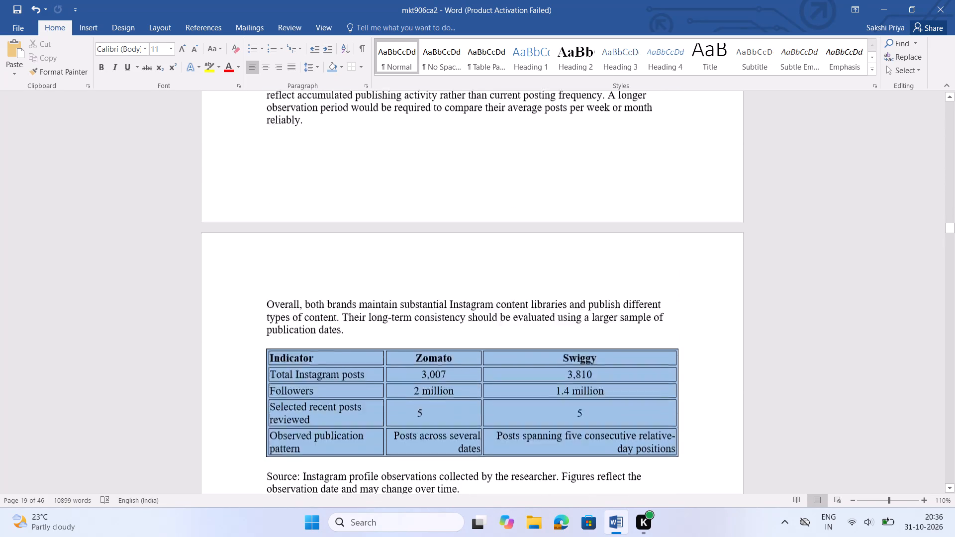
{"action": "scroll", "coordinate": [462, 231], "scroll_direction": "up", "scroll_amount": 7}
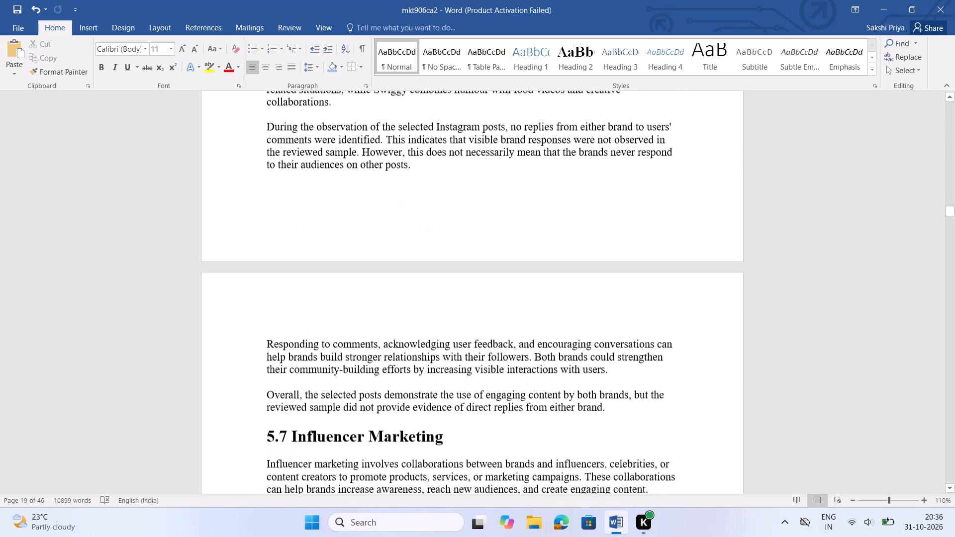
{"action": "scroll", "coordinate": [462, 231], "scroll_direction": "up", "scroll_amount": 6}
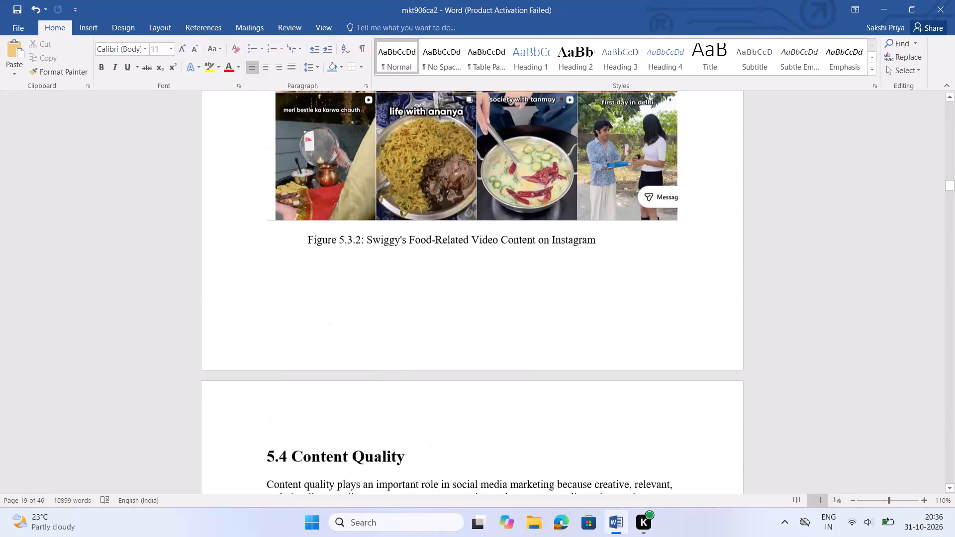
{"action": "scroll", "coordinate": [462, 231], "scroll_direction": "up", "scroll_amount": 2}
Check the content and numbering from Instagram section 5.4 through section 6 to the "7. YouTube Analysis: Zomato vs Swiggy" heading.
{"action": "scroll", "coordinate": [462, 231], "scroll_direction": "down", "scroll_amount": 8}
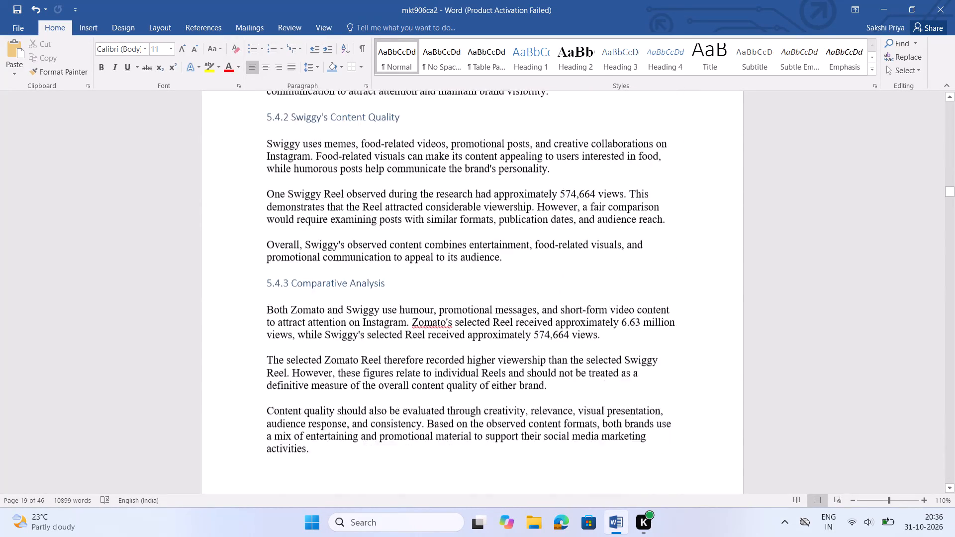
{"action": "scroll", "coordinate": [462, 231], "scroll_direction": "down", "scroll_amount": 3}
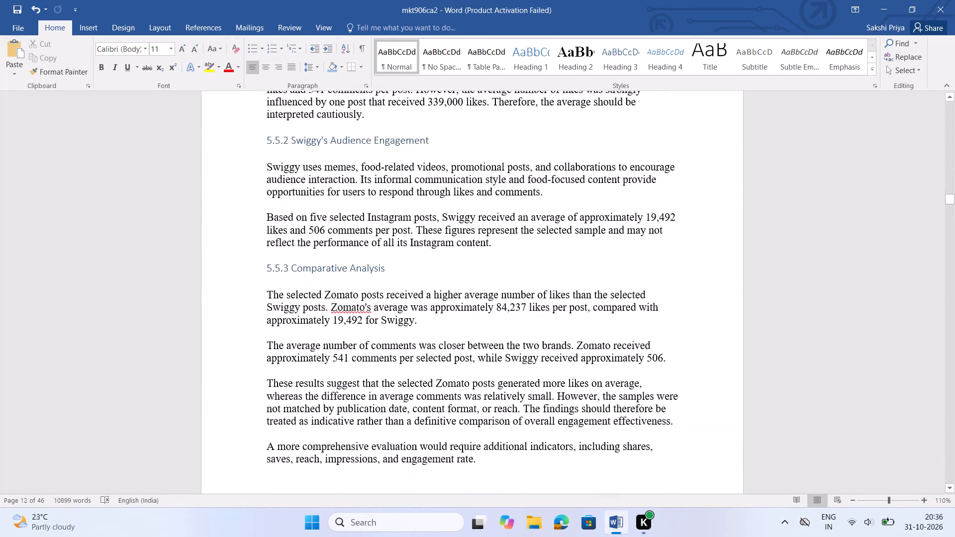
{"action": "scroll", "coordinate": [462, 231], "scroll_direction": "down", "scroll_amount": 9}
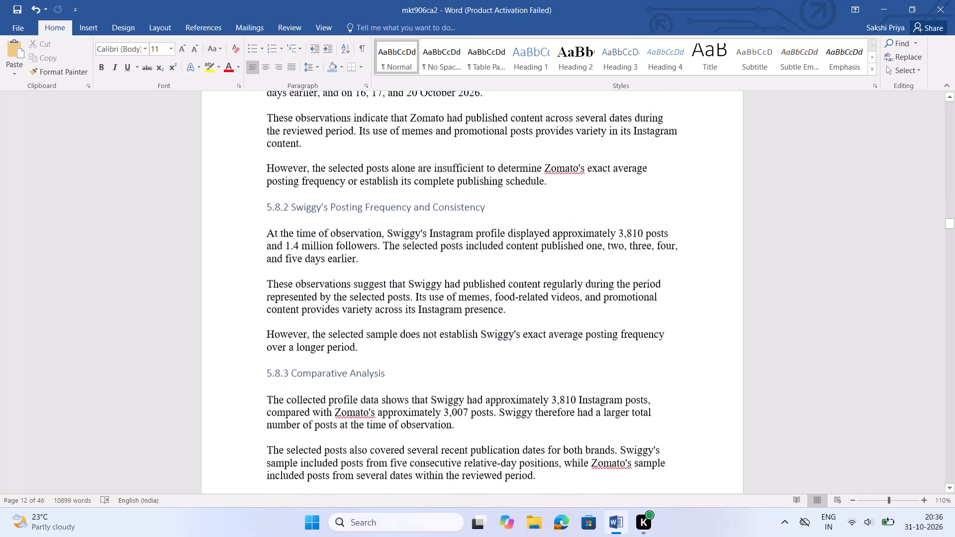
{"action": "scroll", "coordinate": [462, 231], "scroll_direction": "down", "scroll_amount": 9}
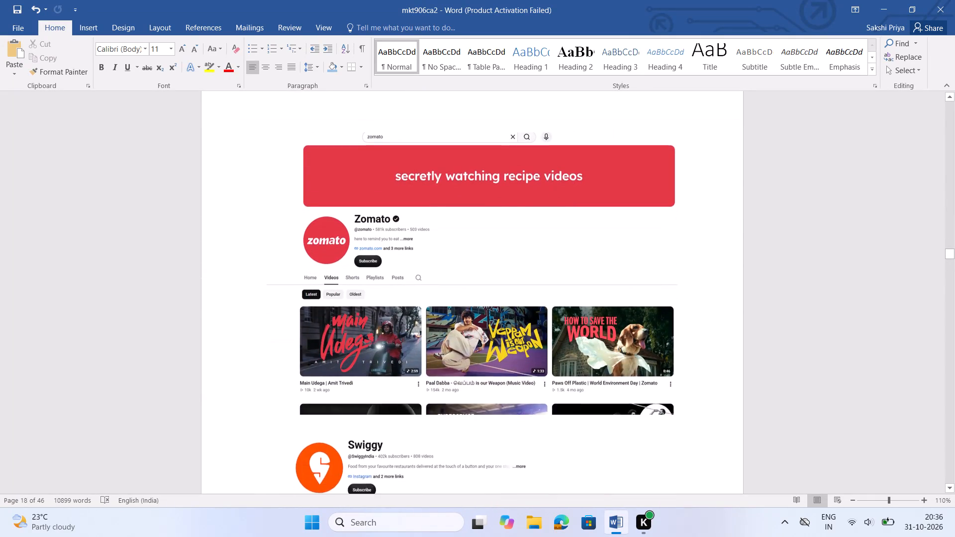
{"action": "scroll", "coordinate": [462, 231], "scroll_direction": "down", "scroll_amount": 5}
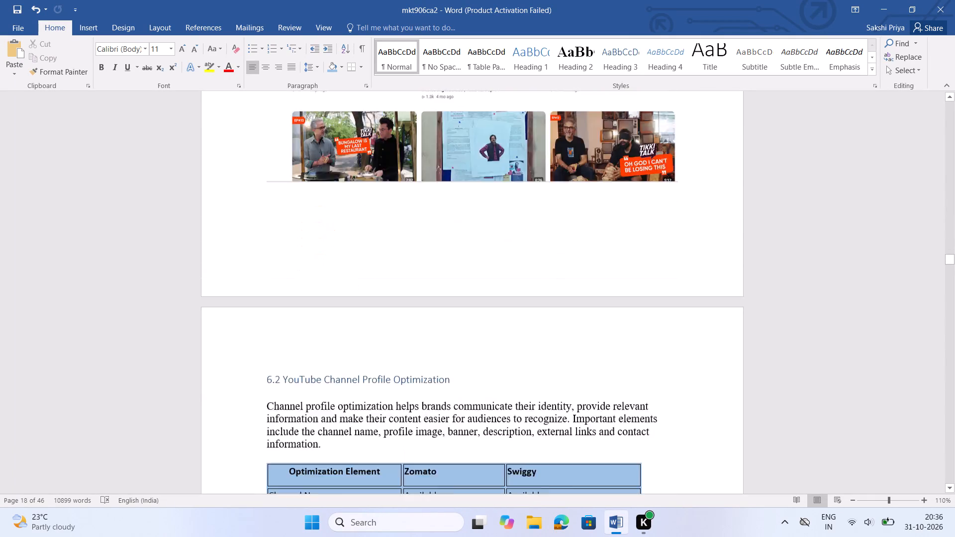
{"action": "scroll", "coordinate": [462, 231], "scroll_direction": "down", "scroll_amount": 5}
{"action": "scroll", "coordinate": [462, 231], "scroll_direction": "up", "scroll_amount": 1}
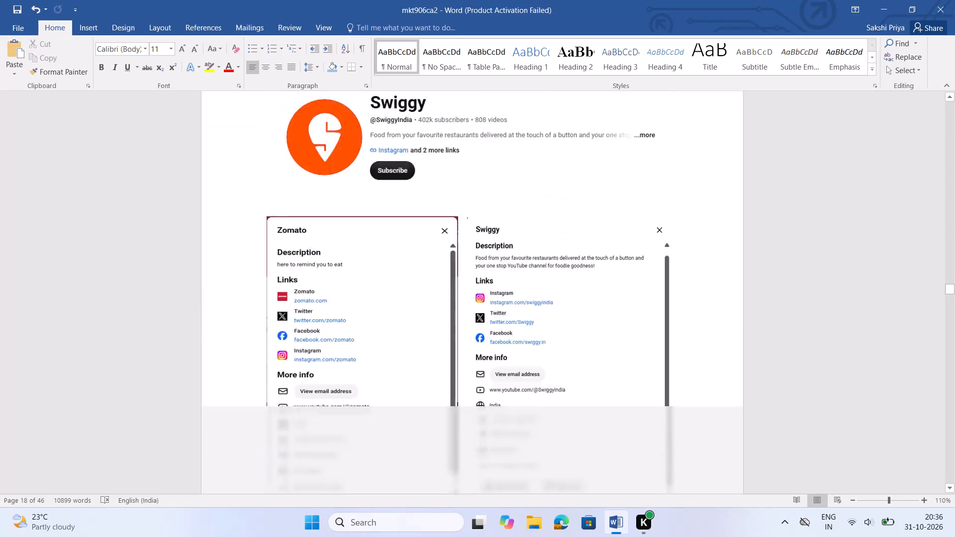
{"action": "scroll", "coordinate": [462, 231], "scroll_direction": "up", "scroll_amount": 1}
{"action": "scroll", "coordinate": [462, 231], "scroll_direction": "down", "scroll_amount": 5}
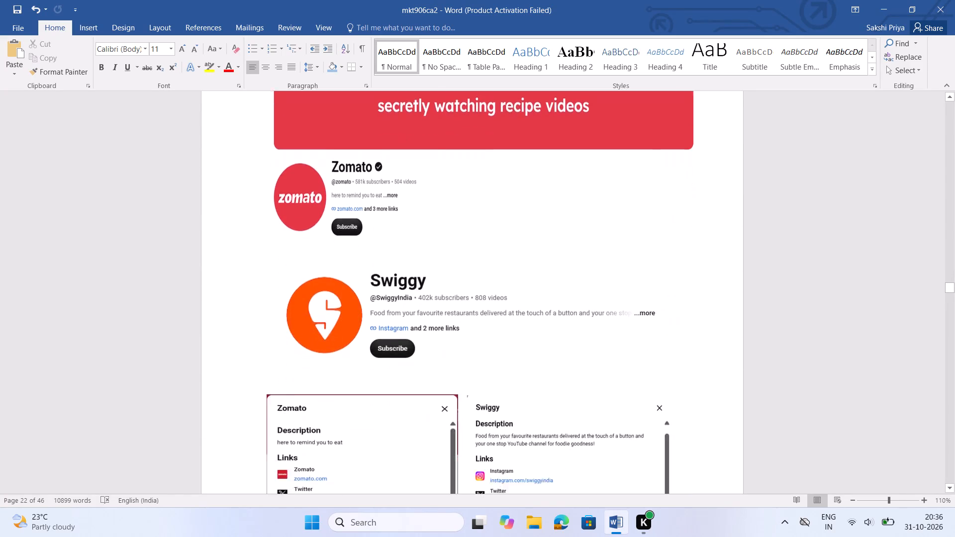
{"action": "scroll", "coordinate": [462, 231], "scroll_direction": "down", "scroll_amount": 5}
Examine the channel header and details pictures after section 6.4 and the pages up to Swiggy's audience engagement text.
{"action": "scroll", "coordinate": [462, 231], "scroll_direction": "up", "scroll_amount": 1}
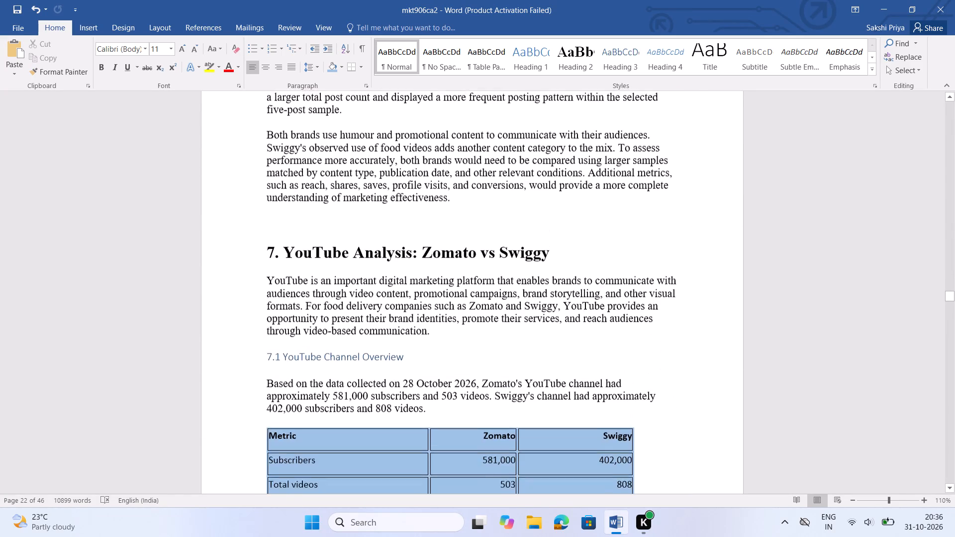
{"action": "scroll", "coordinate": [462, 231], "scroll_direction": "up", "scroll_amount": 6}
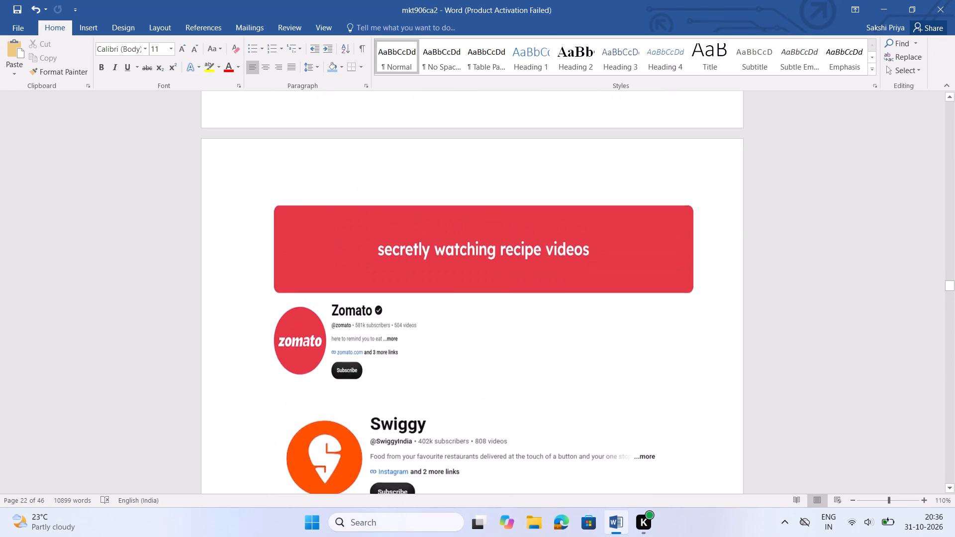
{"action": "scroll", "coordinate": [462, 231], "scroll_direction": "up", "scroll_amount": 1}
{"action": "scroll", "coordinate": [462, 231], "scroll_direction": "down", "scroll_amount": 1}
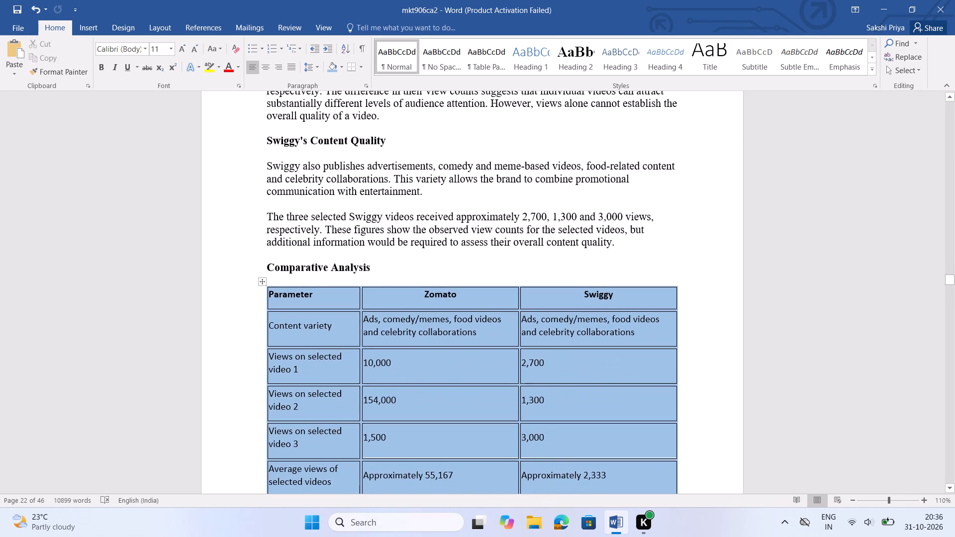
{"action": "scroll", "coordinate": [462, 231], "scroll_direction": "down", "scroll_amount": 6}
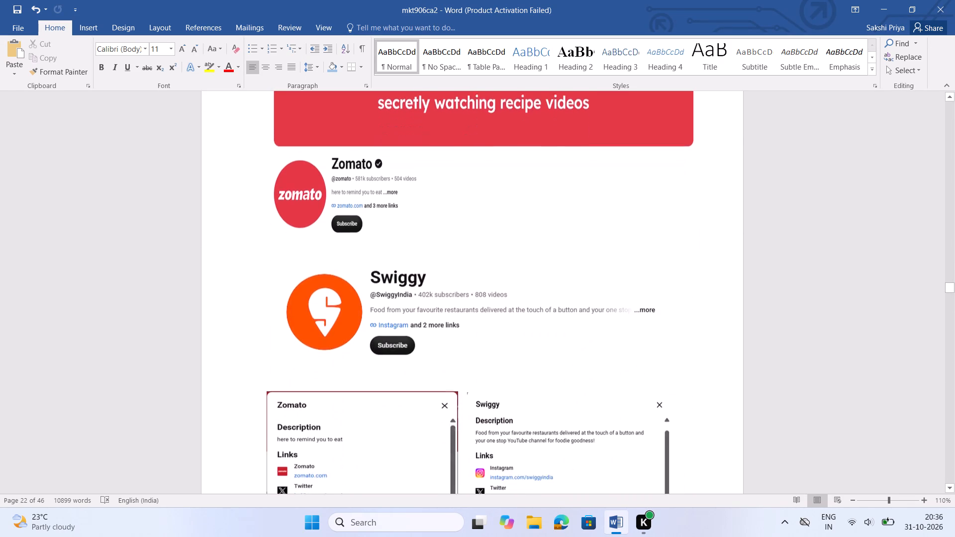
{"action": "scroll", "coordinate": [456, 261], "scroll_direction": "down", "scroll_amount": 3}
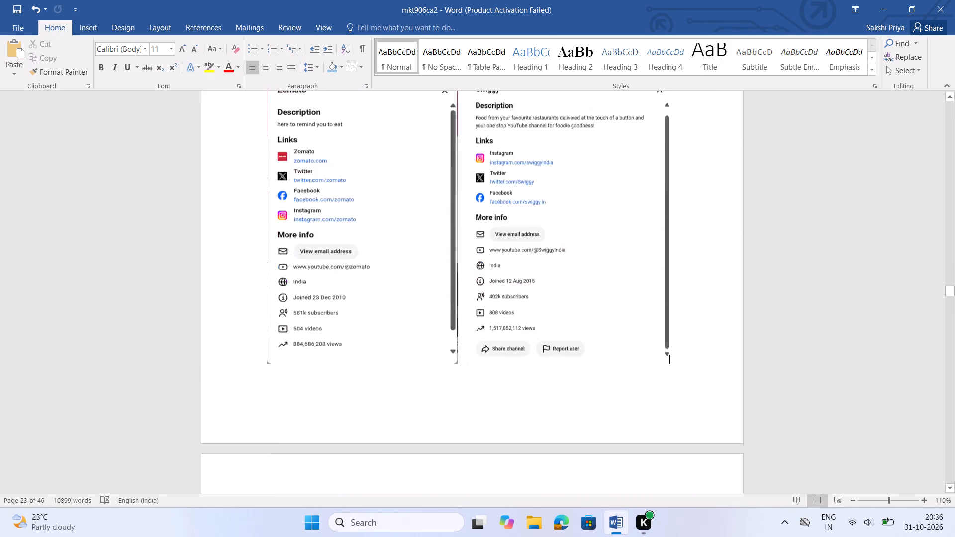
{"action": "scroll", "coordinate": [456, 261], "scroll_direction": "down", "scroll_amount": 8}
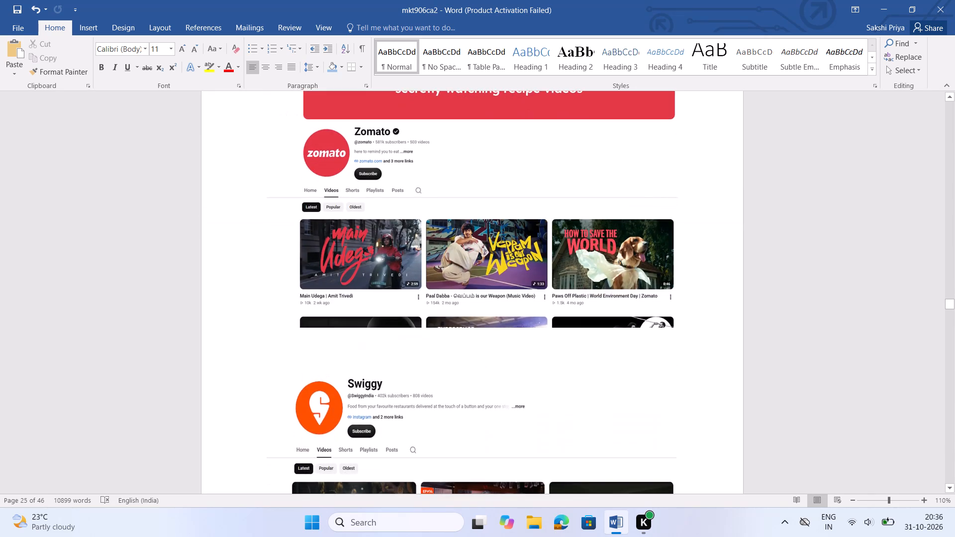
{"action": "scroll", "coordinate": [456, 261], "scroll_direction": "down", "scroll_amount": 4}
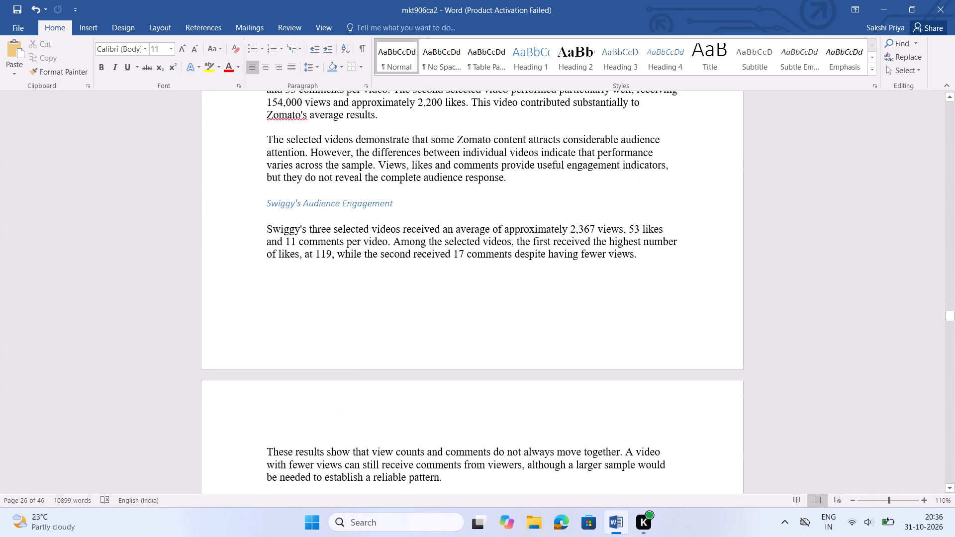
Look back over the section 7 YouTube Analysis text, channel pictures and tables up to section 6.2 on profile optimization.
{"action": "scroll", "coordinate": [422, 255], "scroll_direction": "up", "scroll_amount": 5}
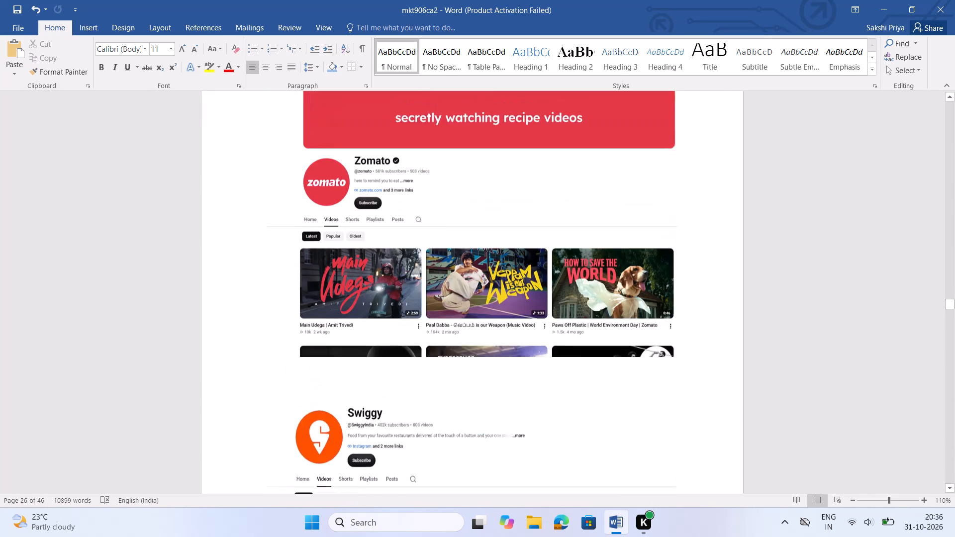
{"action": "scroll", "coordinate": [422, 255], "scroll_direction": "up", "scroll_amount": 6}
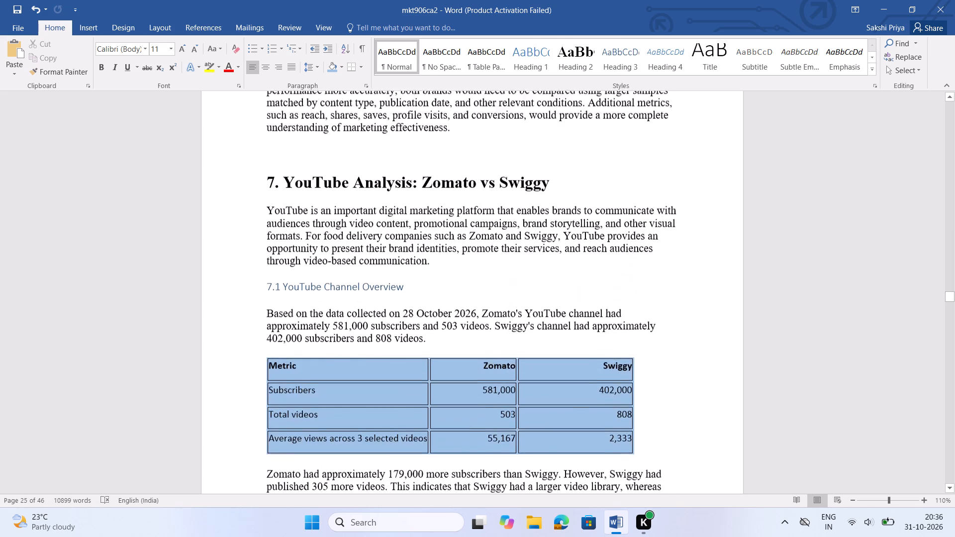
{"action": "scroll", "coordinate": [422, 255], "scroll_direction": "up", "scroll_amount": 6}
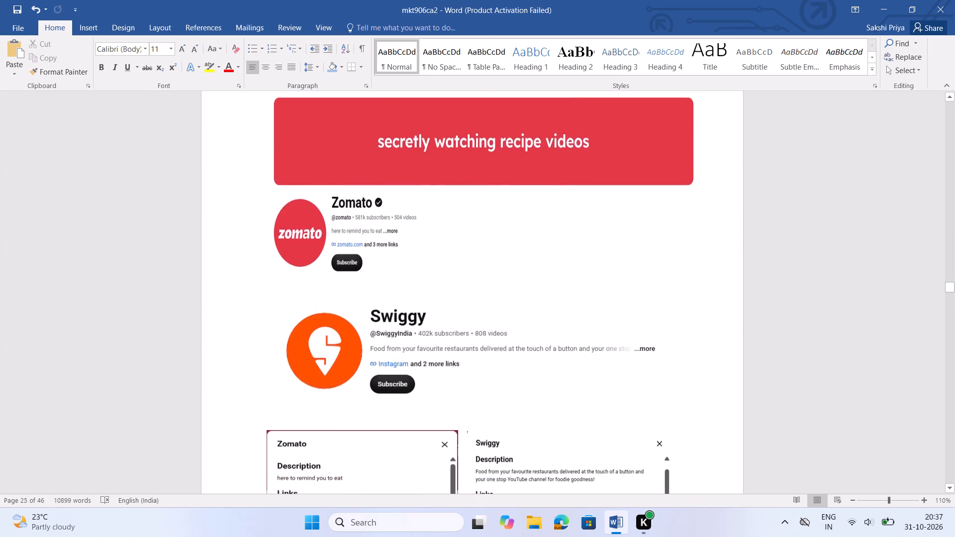
{"action": "scroll", "coordinate": [422, 255], "scroll_direction": "up", "scroll_amount": 6}
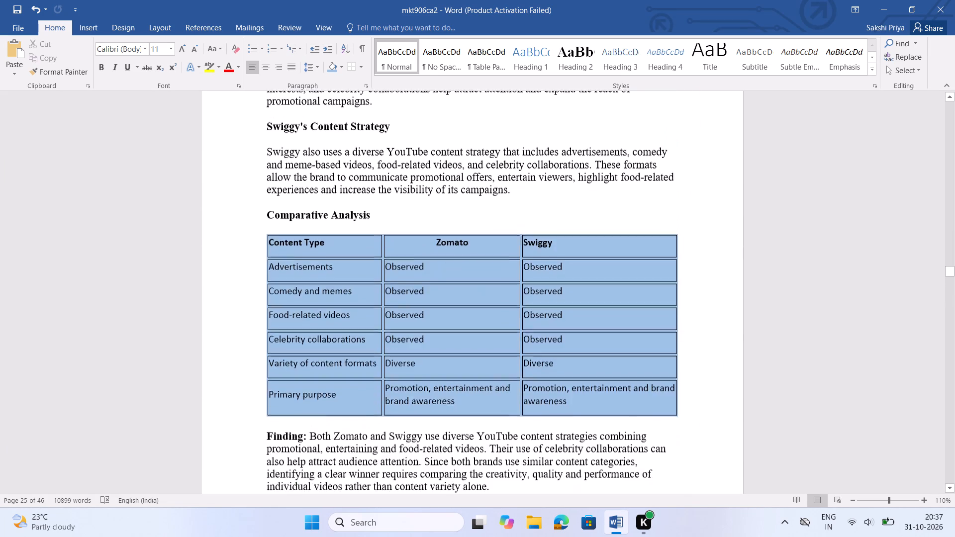
{"action": "scroll", "coordinate": [422, 255], "scroll_direction": "up", "scroll_amount": 3}
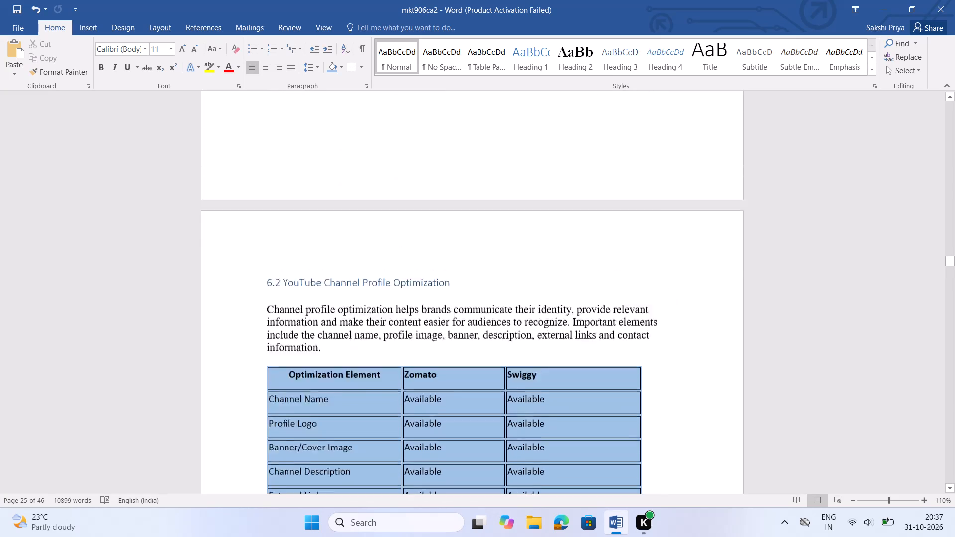
{"action": "scroll", "coordinate": [422, 255], "scroll_direction": "up", "scroll_amount": 1}
Review the YouTube pictures, tables and section order from section 6.2 to the "7. Overall Comparative Analysis" heading.
{"action": "scroll", "coordinate": [422, 255], "scroll_direction": "down", "scroll_amount": 13}
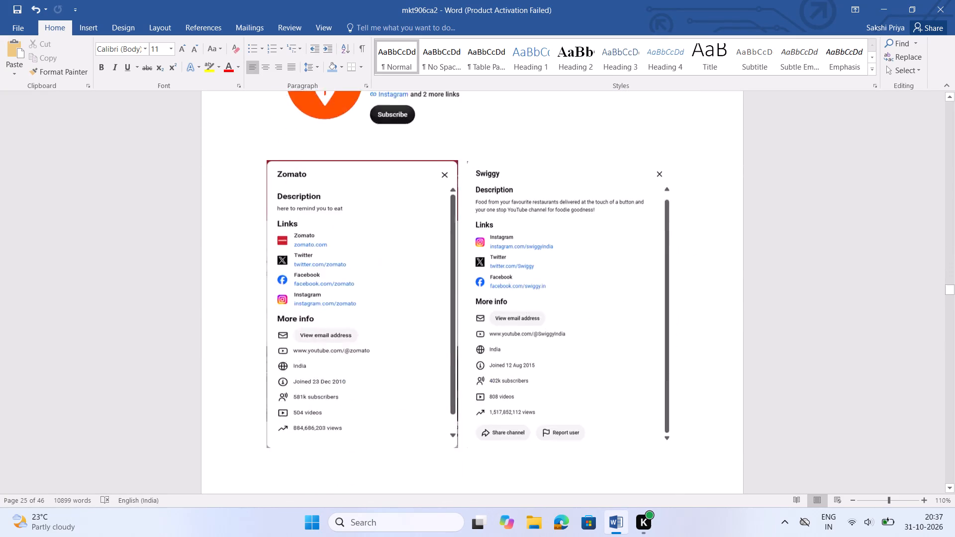
{"action": "scroll", "coordinate": [422, 255], "scroll_direction": "down", "scroll_amount": 5}
{"action": "scroll", "coordinate": [411, 249], "scroll_direction": "up", "scroll_amount": 1}
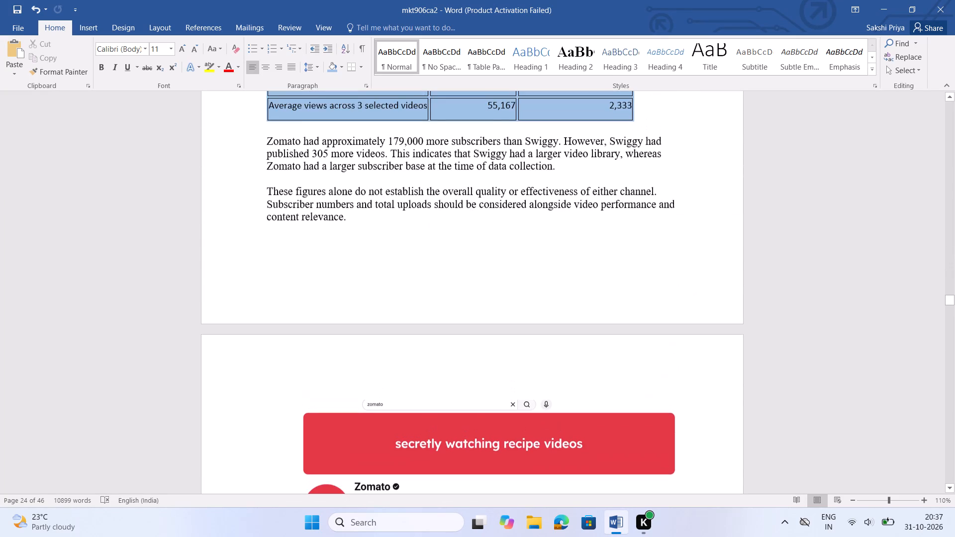
{"action": "scroll", "coordinate": [411, 249], "scroll_direction": "down", "scroll_amount": 4}
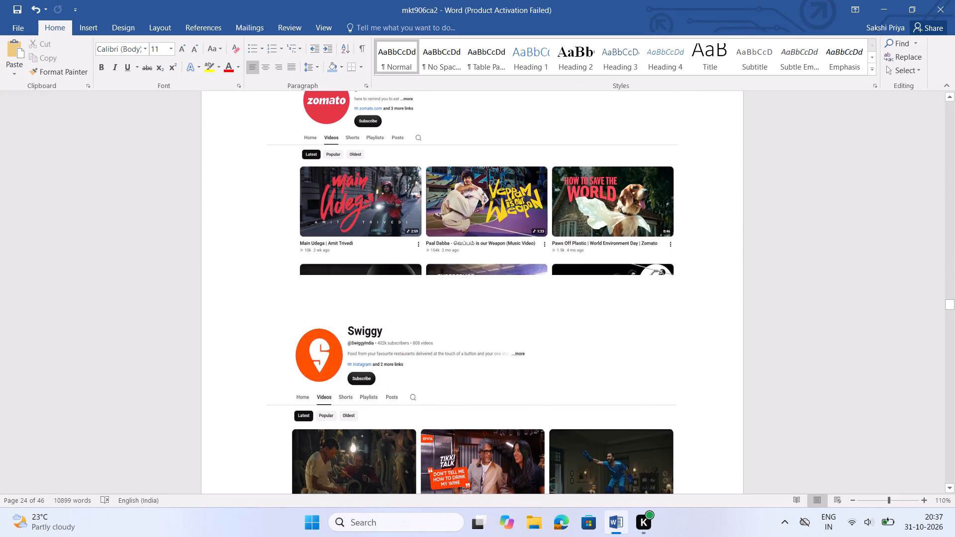
{"action": "scroll", "coordinate": [367, 341], "scroll_direction": "down", "scroll_amount": 10}
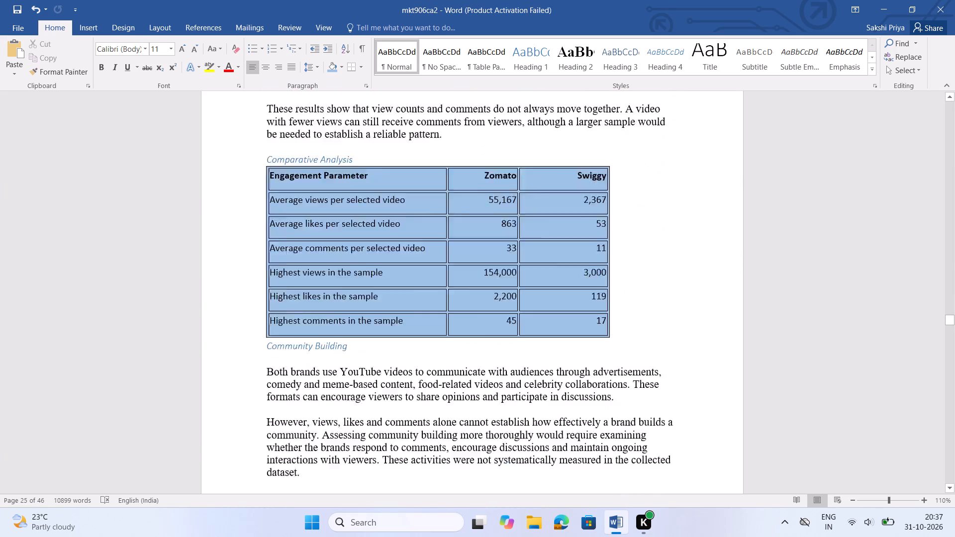
{"action": "scroll", "coordinate": [367, 341], "scroll_direction": "down", "scroll_amount": 11}
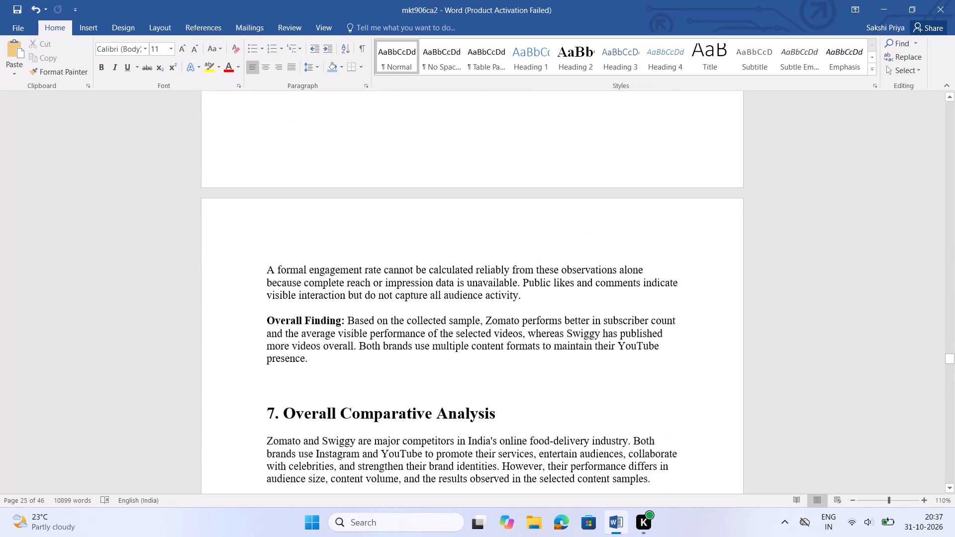
Check sections 6.8 back to 7.1 YouTube Channel Overview and the Zomato and Swiggy channel screenshots following it.
{"action": "scroll", "coordinate": [367, 341], "scroll_direction": "up", "scroll_amount": 6}
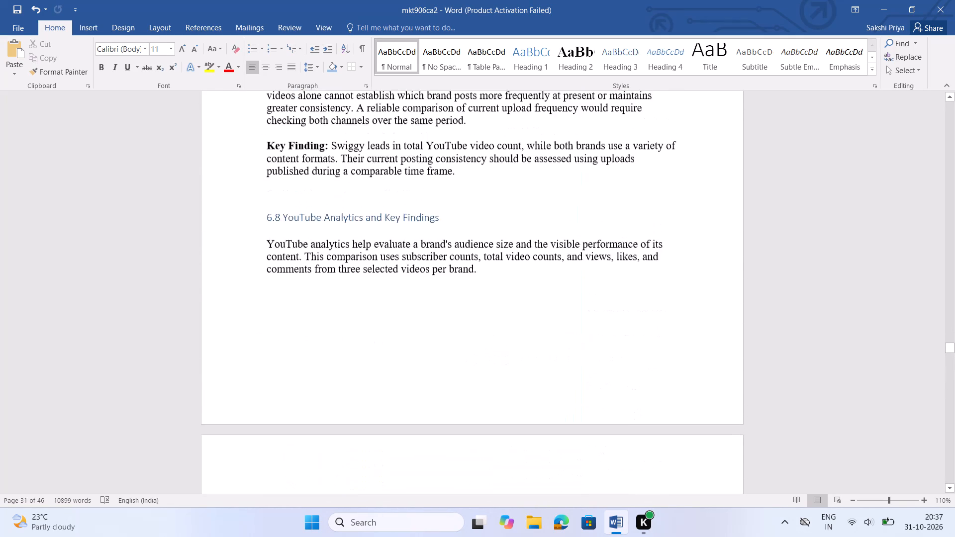
{"action": "scroll", "coordinate": [367, 341], "scroll_direction": "up", "scroll_amount": 5}
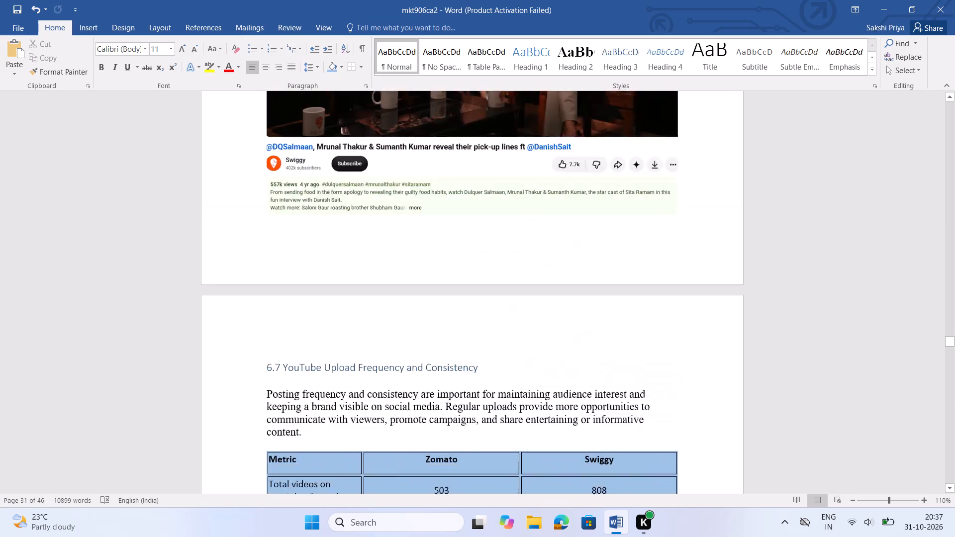
{"action": "scroll", "coordinate": [367, 341], "scroll_direction": "up", "scroll_amount": 5}
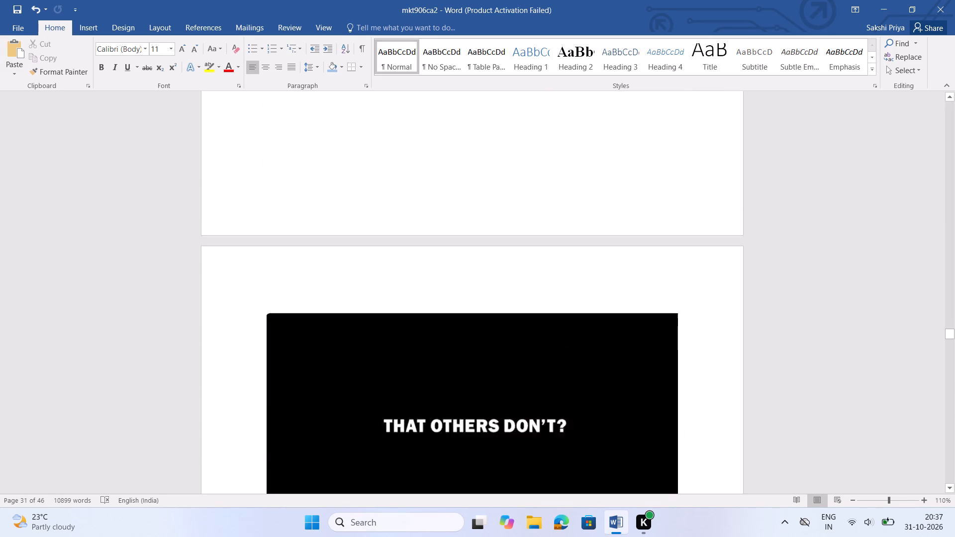
{"action": "scroll", "coordinate": [367, 341], "scroll_direction": "up", "scroll_amount": 7}
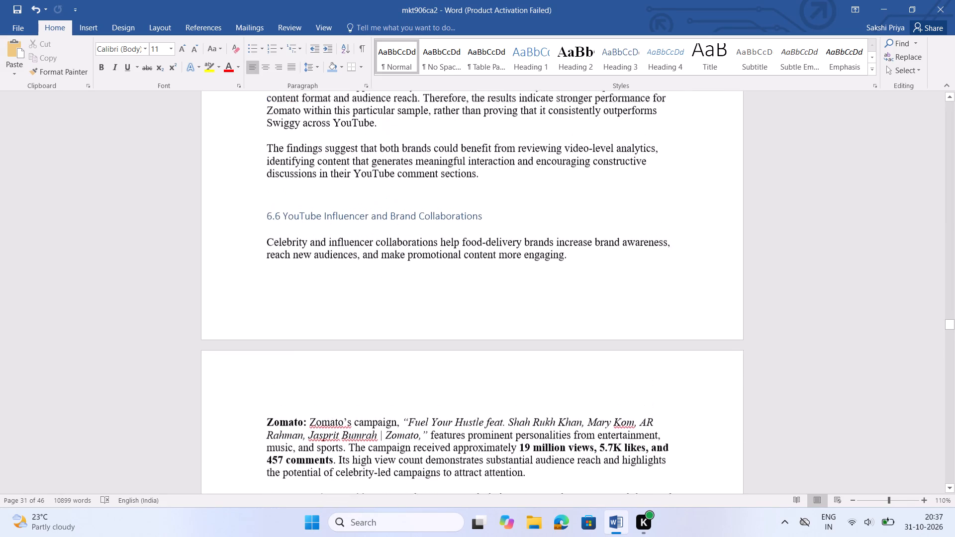
{"action": "scroll", "coordinate": [367, 341], "scroll_direction": "up", "scroll_amount": 7}
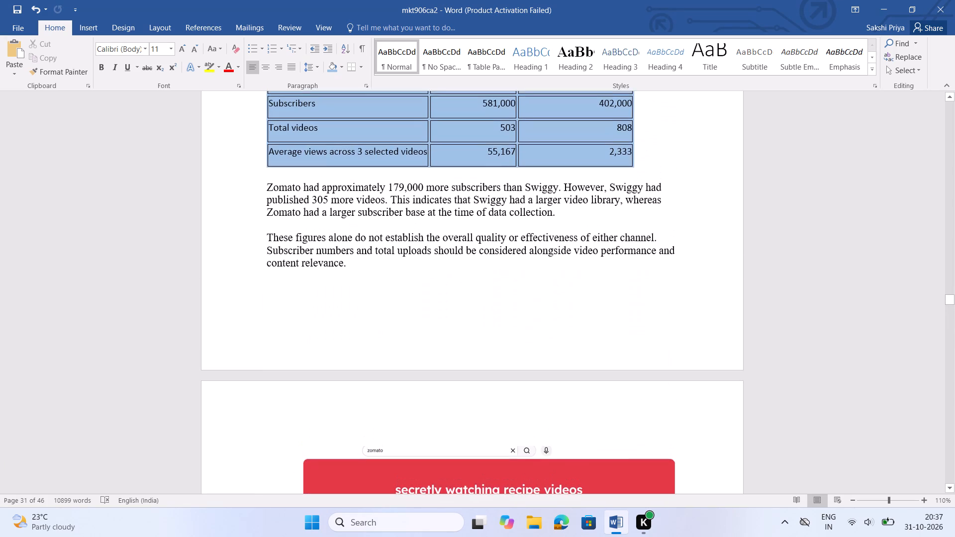
{"action": "scroll", "coordinate": [367, 341], "scroll_direction": "down", "scroll_amount": 3}
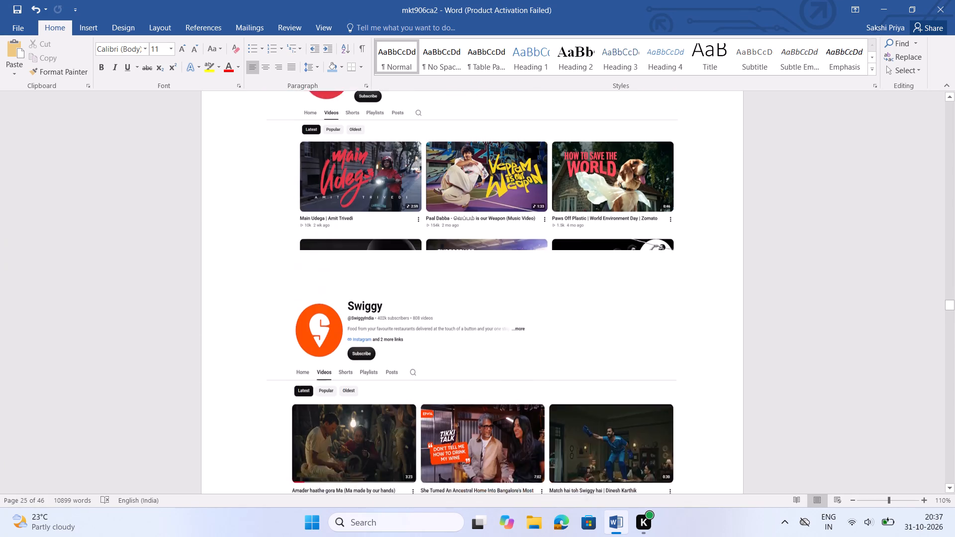
Review the report's YouTube sections from the channel screenshots back to the Instagram comparison, checking content, picture placement and page gaps.
{"action": "scroll", "coordinate": [367, 341], "scroll_direction": "up", "scroll_amount": 2}
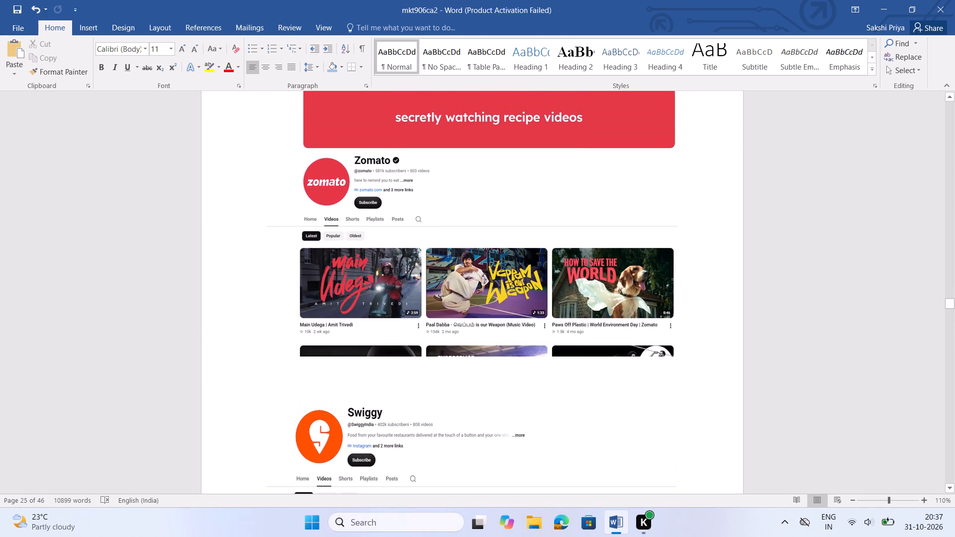
{"action": "scroll", "coordinate": [367, 341], "scroll_direction": "up", "scroll_amount": 3}
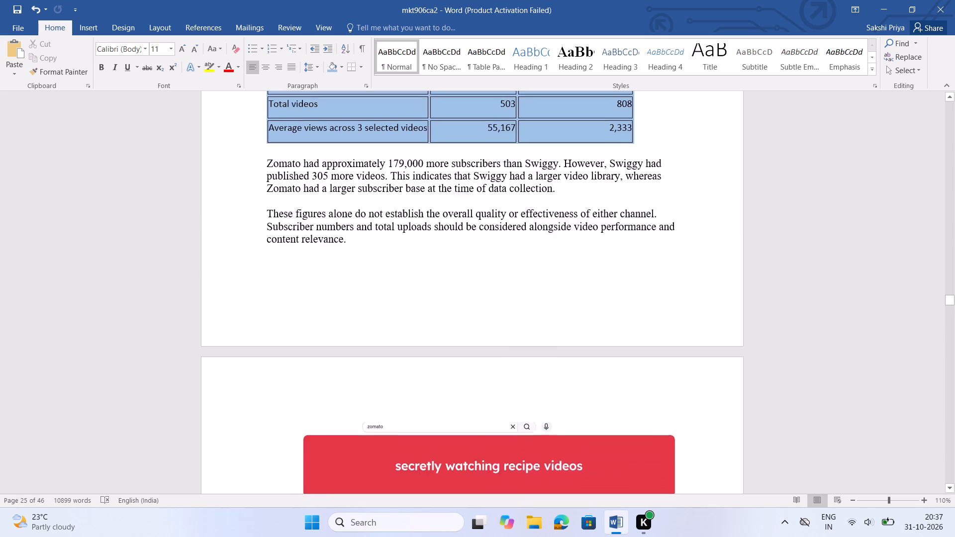
{"action": "scroll", "coordinate": [367, 341], "scroll_direction": "up", "scroll_amount": 3}
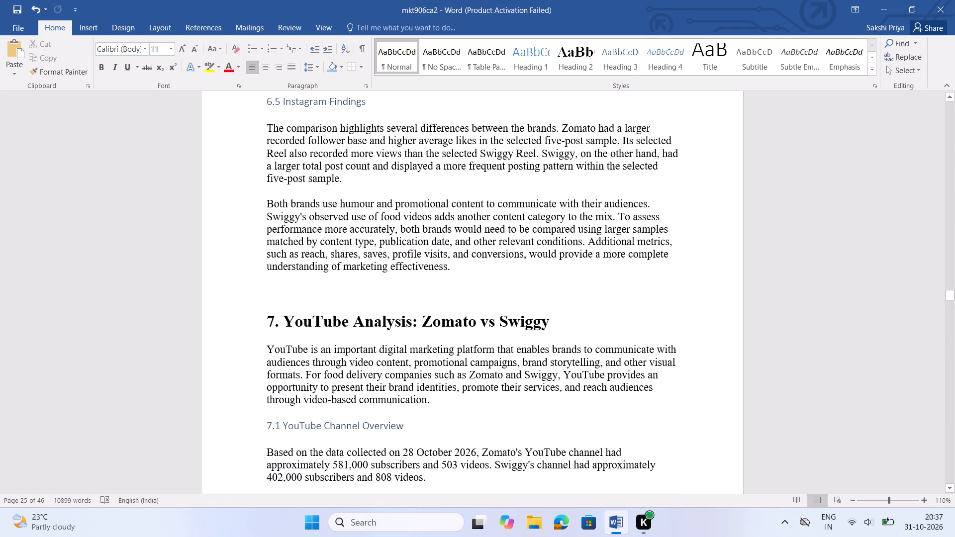
{"action": "scroll", "coordinate": [367, 341], "scroll_direction": "down", "scroll_amount": 4}
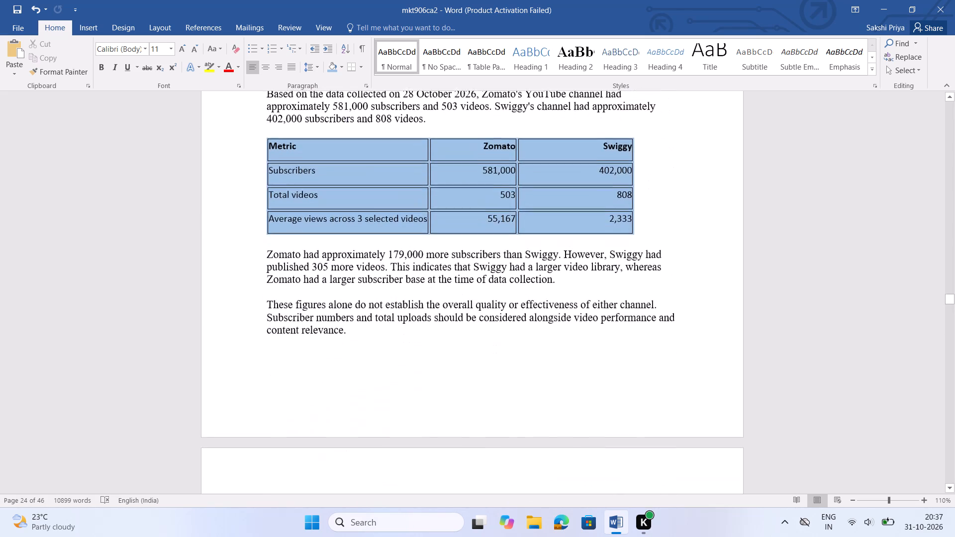
{"action": "scroll", "coordinate": [367, 341], "scroll_direction": "down", "scroll_amount": 3}
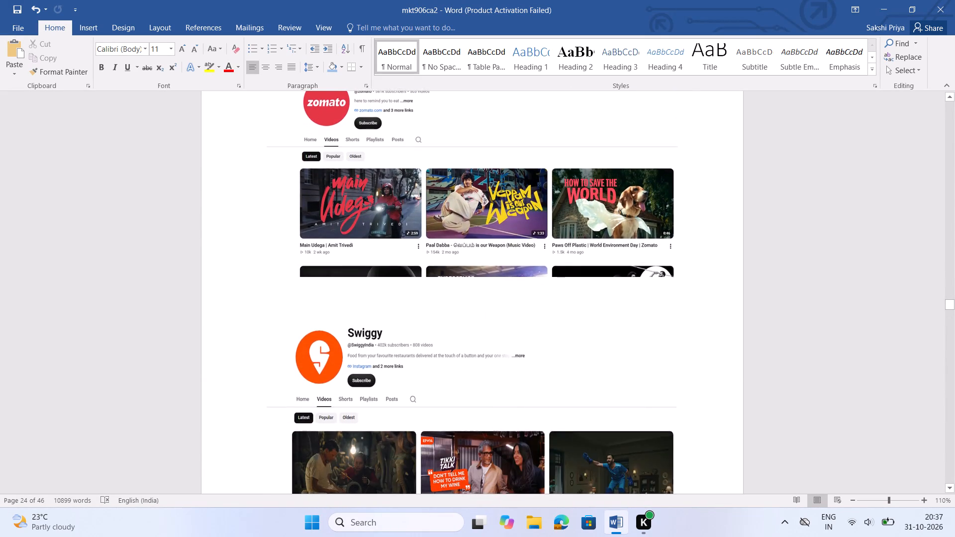
{"action": "scroll", "coordinate": [367, 341], "scroll_direction": "up", "scroll_amount": 6}
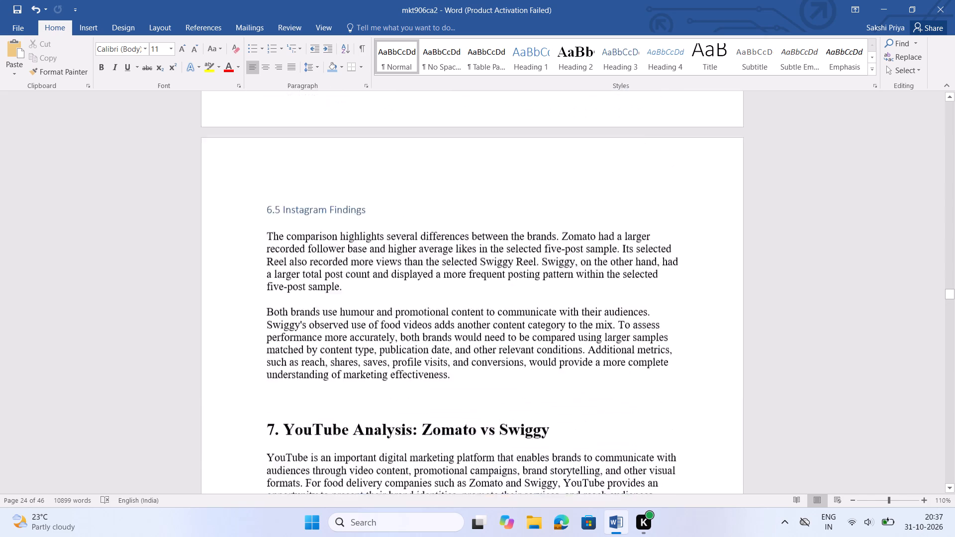
{"action": "scroll", "coordinate": [367, 341], "scroll_direction": "up", "scroll_amount": 3}
{"action": "scroll", "coordinate": [367, 341], "scroll_direction": "down", "scroll_amount": 1}
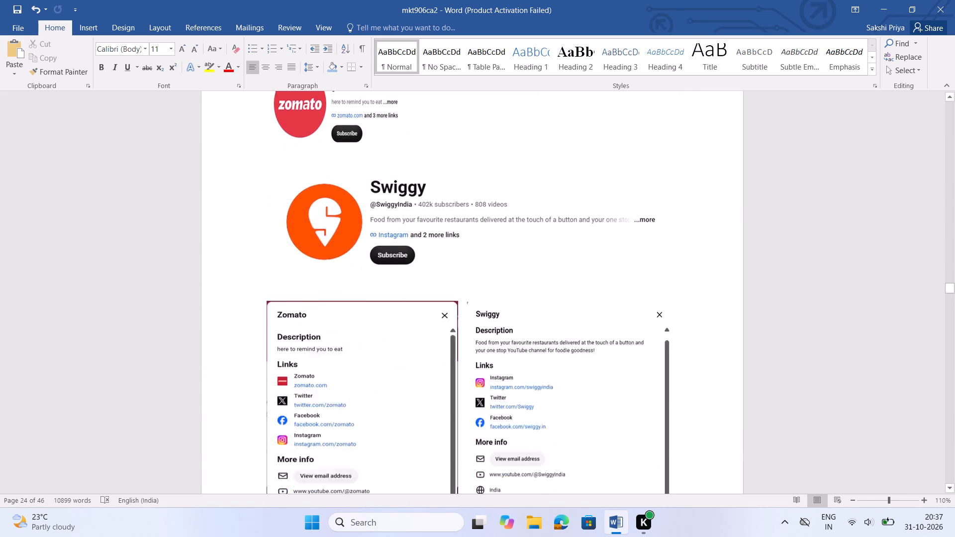
{"action": "scroll", "coordinate": [367, 341], "scroll_direction": "down", "scroll_amount": 1}
{"action": "scroll", "coordinate": [367, 341], "scroll_direction": "up", "scroll_amount": 5}
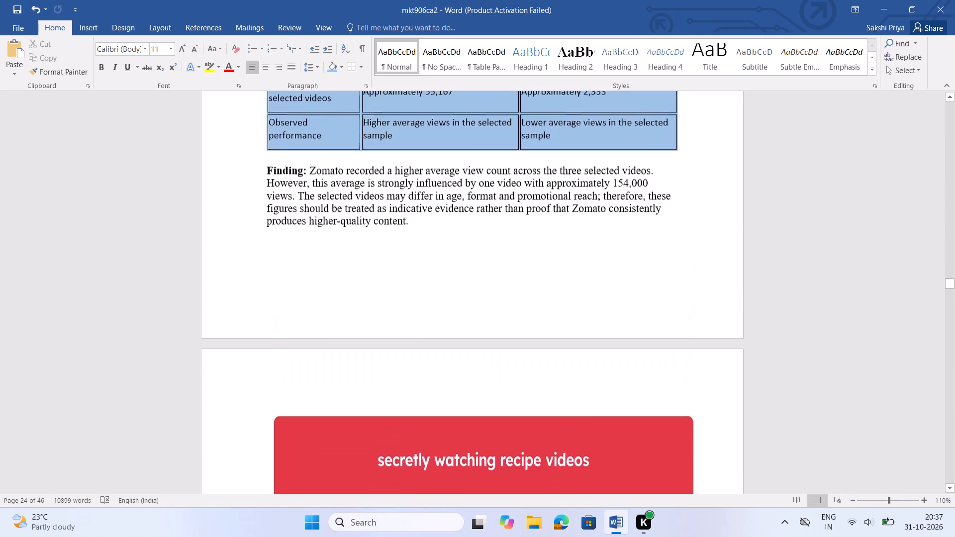
{"action": "scroll", "coordinate": [367, 341], "scroll_direction": "up", "scroll_amount": 3}
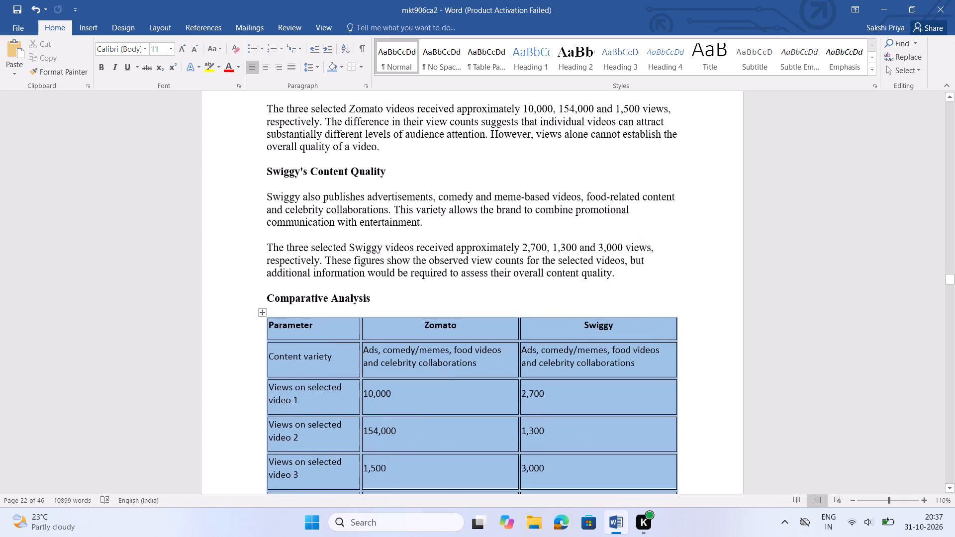
{"action": "scroll", "coordinate": [367, 341], "scroll_direction": "up", "scroll_amount": 4}
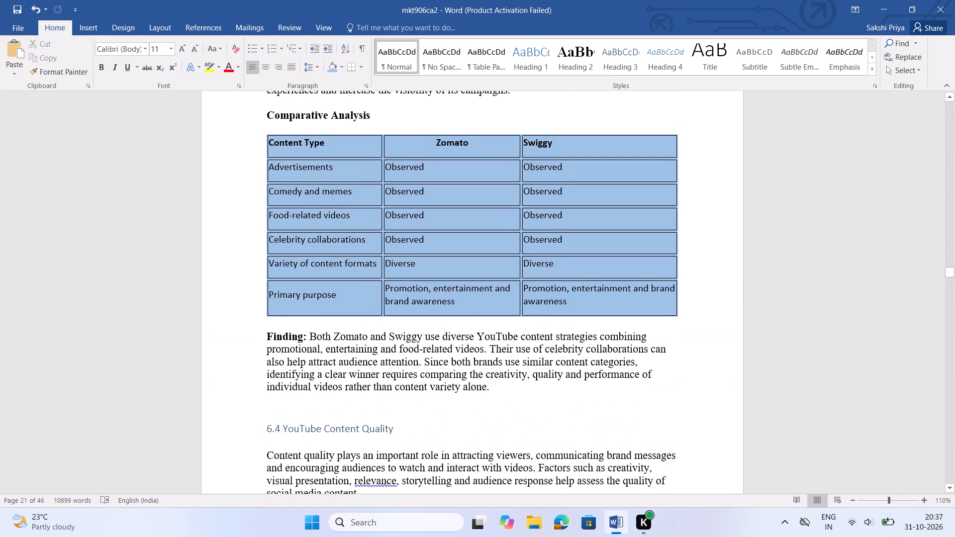
{"action": "scroll", "coordinate": [367, 341], "scroll_direction": "up", "scroll_amount": 3}
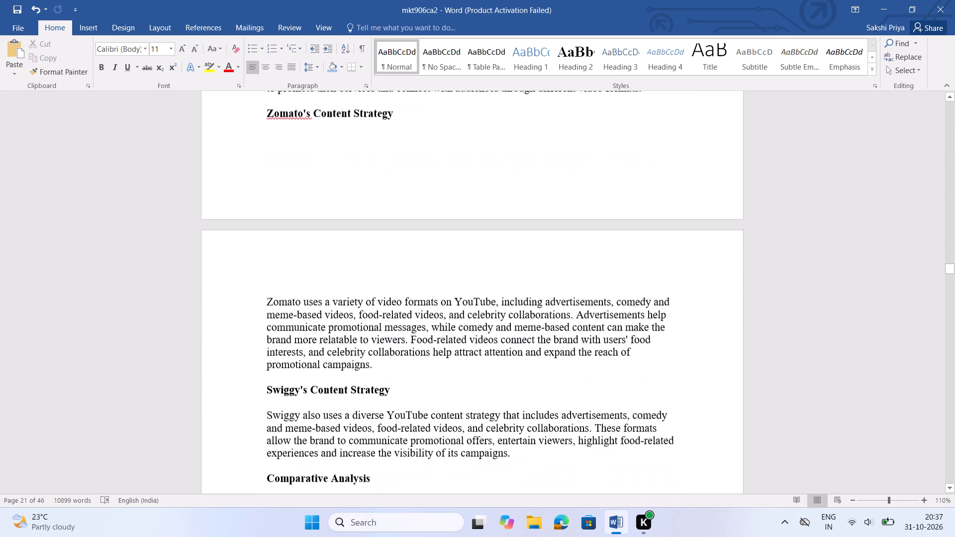
{"action": "scroll", "coordinate": [367, 341], "scroll_direction": "up", "scroll_amount": 5}
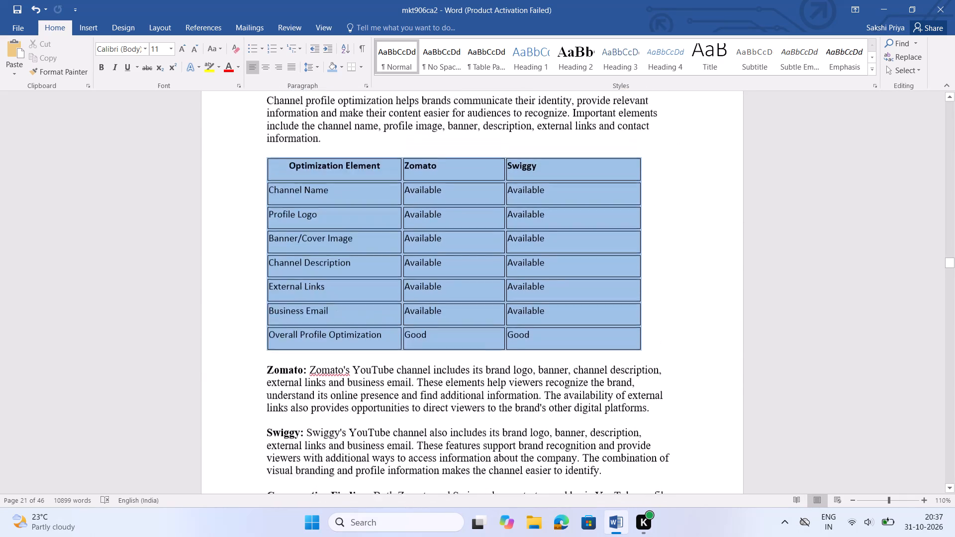
{"action": "scroll", "coordinate": [367, 341], "scroll_direction": "up", "scroll_amount": 3}
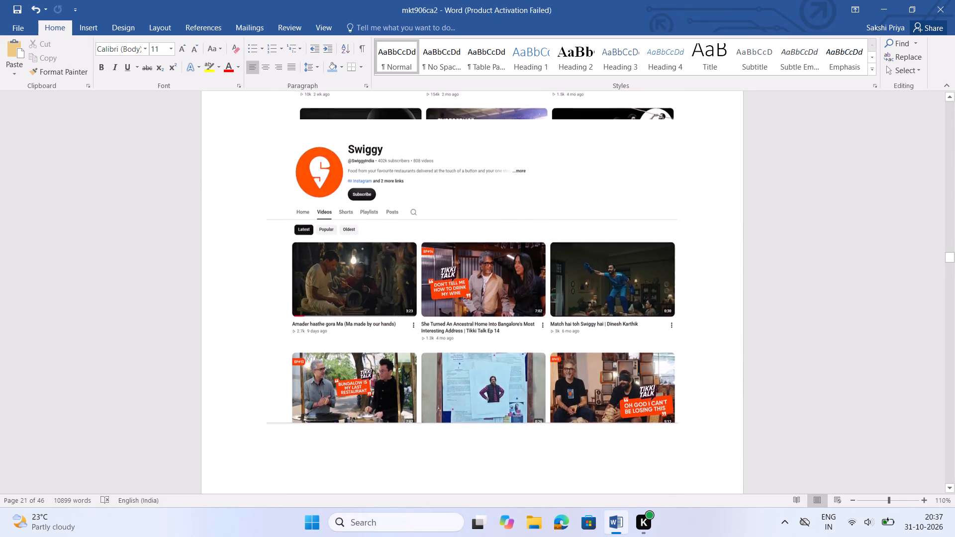
{"action": "scroll", "coordinate": [367, 341], "scroll_direction": "up", "scroll_amount": 4}
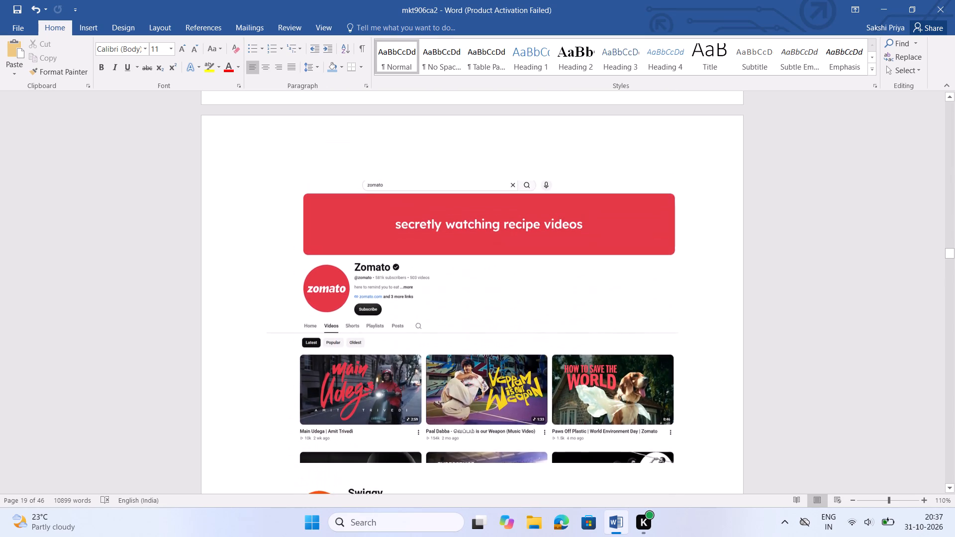
{"action": "scroll", "coordinate": [367, 341], "scroll_direction": "up", "scroll_amount": 4}
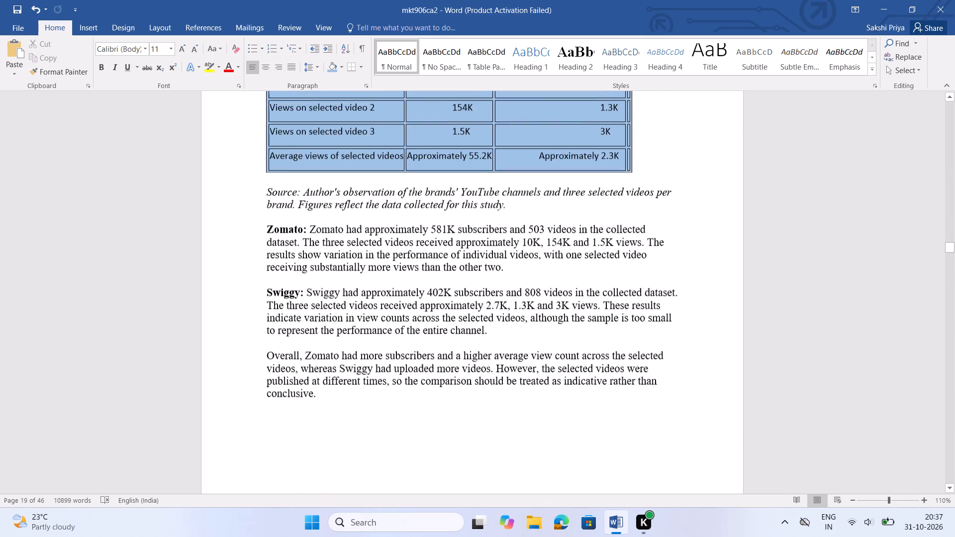
{"action": "scroll", "coordinate": [367, 341], "scroll_direction": "up", "scroll_amount": 4}
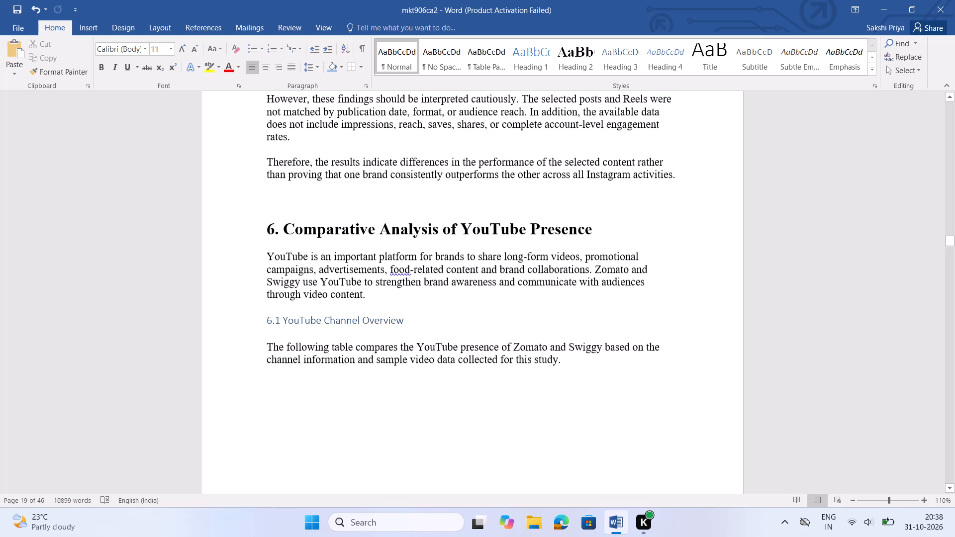
{"action": "scroll", "coordinate": [367, 341], "scroll_direction": "up", "scroll_amount": 3}
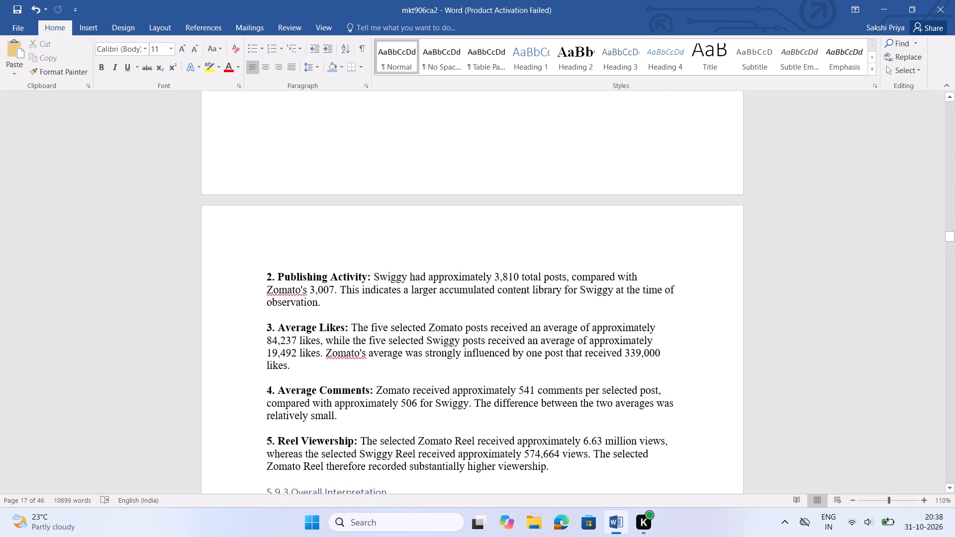
{"action": "scroll", "coordinate": [367, 341], "scroll_direction": "up", "scroll_amount": 3}
Cut the Zomato channel videos picture placed between section 6.1 and section 6.2.
{"action": "scroll", "coordinate": [367, 341], "scroll_direction": "down", "scroll_amount": 6}
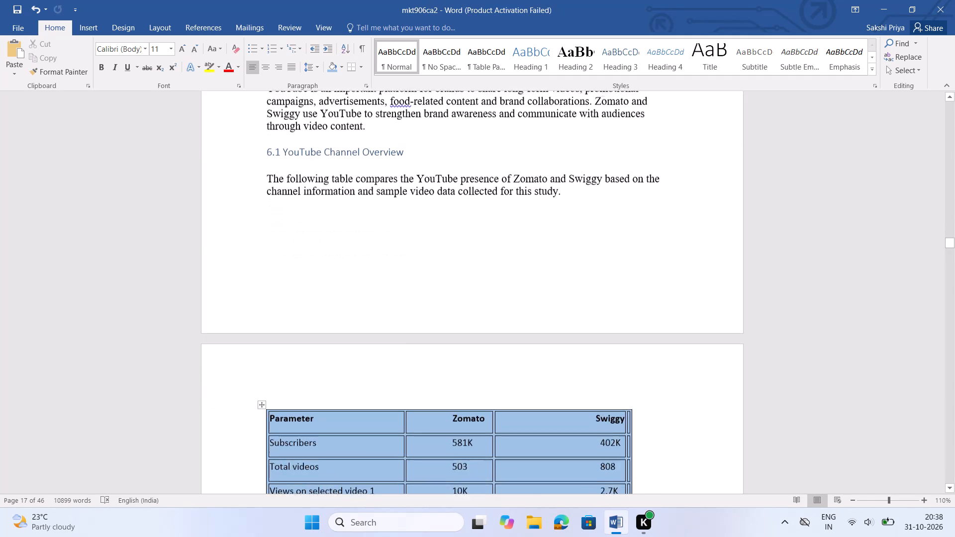
{"action": "scroll", "coordinate": [367, 341], "scroll_direction": "down", "scroll_amount": 6}
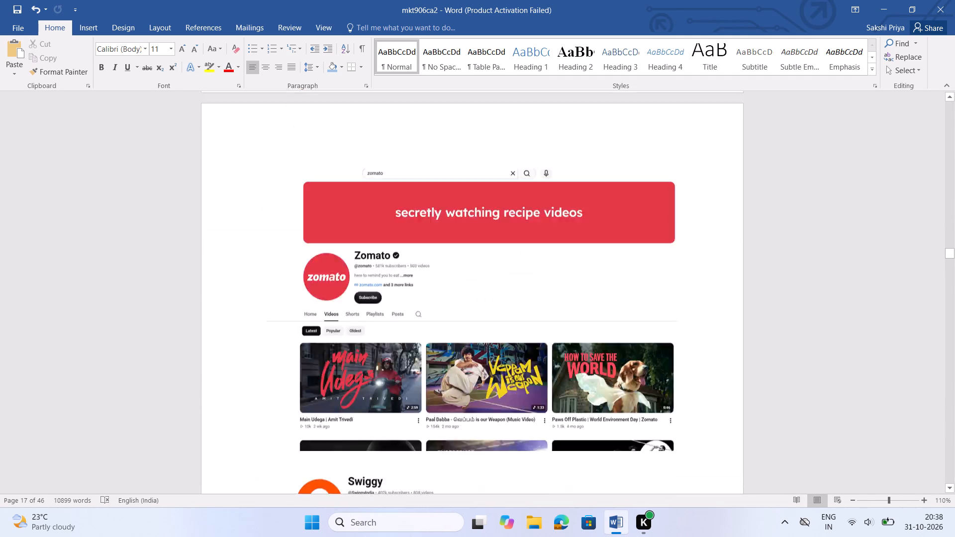
{"action": "scroll", "coordinate": [367, 341], "scroll_direction": "down", "scroll_amount": 2}
{"action": "scroll", "coordinate": [367, 341], "scroll_direction": "up", "scroll_amount": 1}
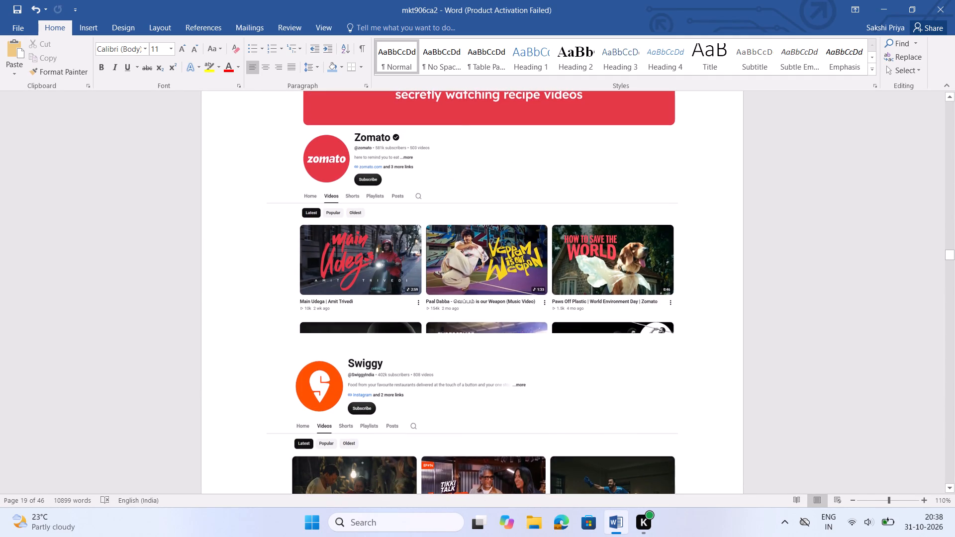
{"action": "right_click", "coordinate": [457, 265]}
{"action": "left_click", "coordinate": [472, 269]}
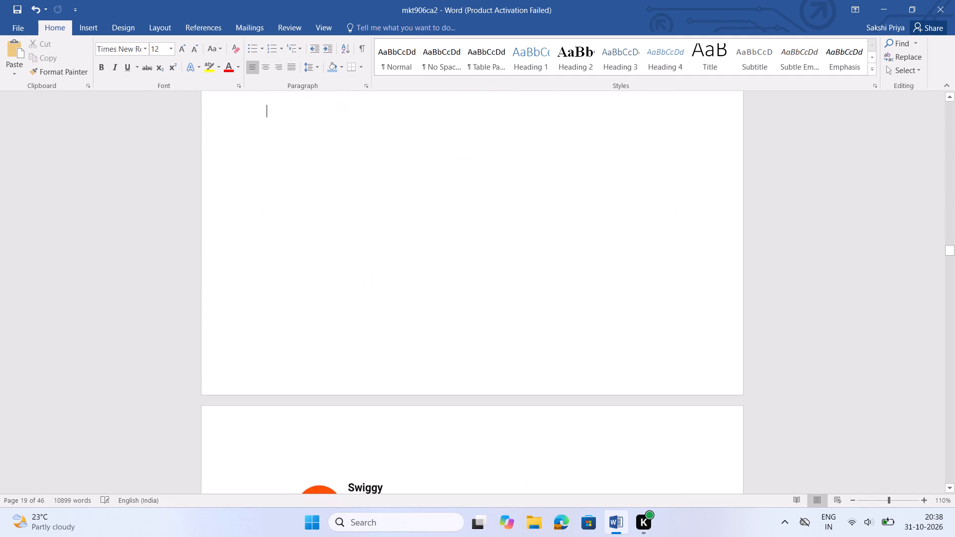
Cut the Swiggy channel videos picture placed just above section 6.2 YouTube Channel Profile Optimization.
{"action": "scroll", "coordinate": [450, 288], "scroll_direction": "down", "scroll_amount": 1}
{"action": "right_click", "coordinate": [417, 308]}
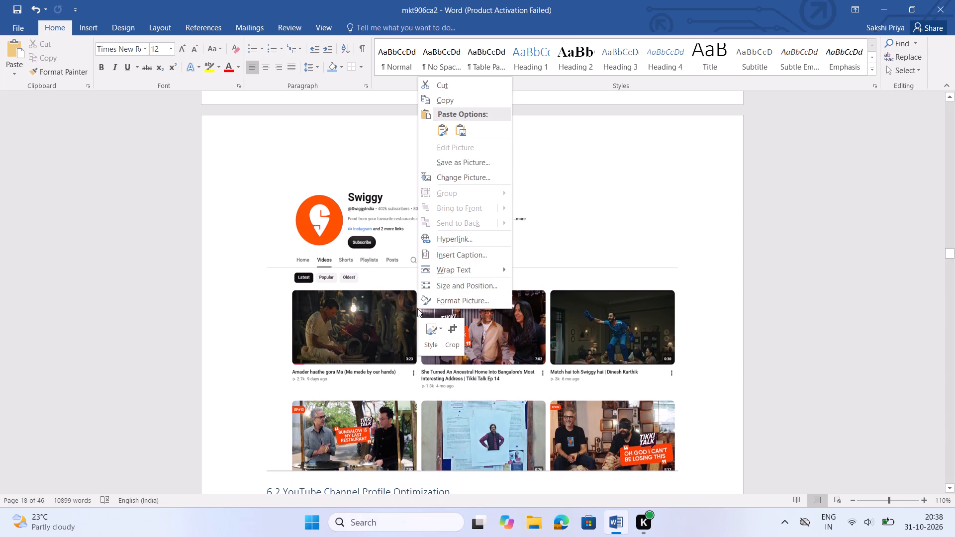
{"action": "left_click", "coordinate": [443, 83]}
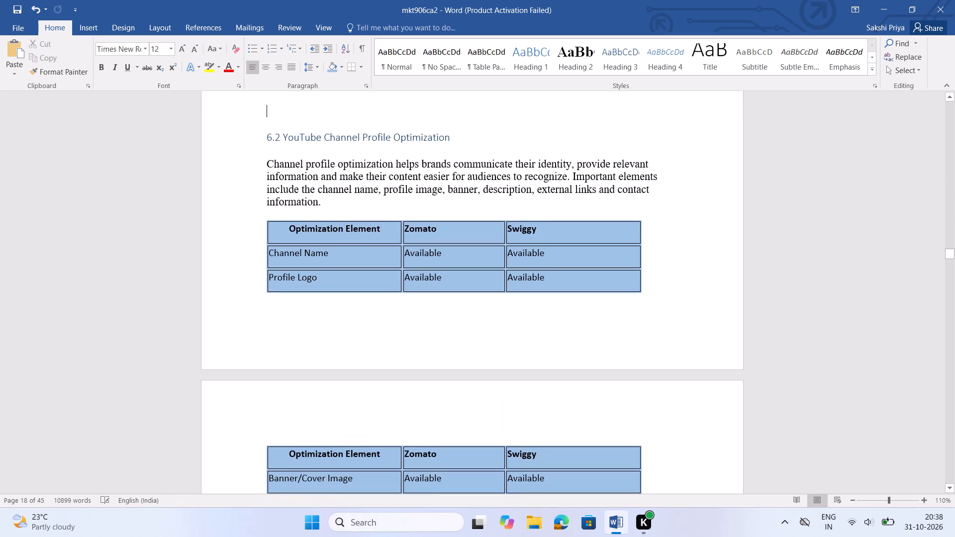
Review the report from the section 6.1 comparison table through 6.5 Instagram Findings, checking content order, pictures and page gaps.
{"action": "scroll", "coordinate": [436, 197], "scroll_direction": "up", "scroll_amount": 4}
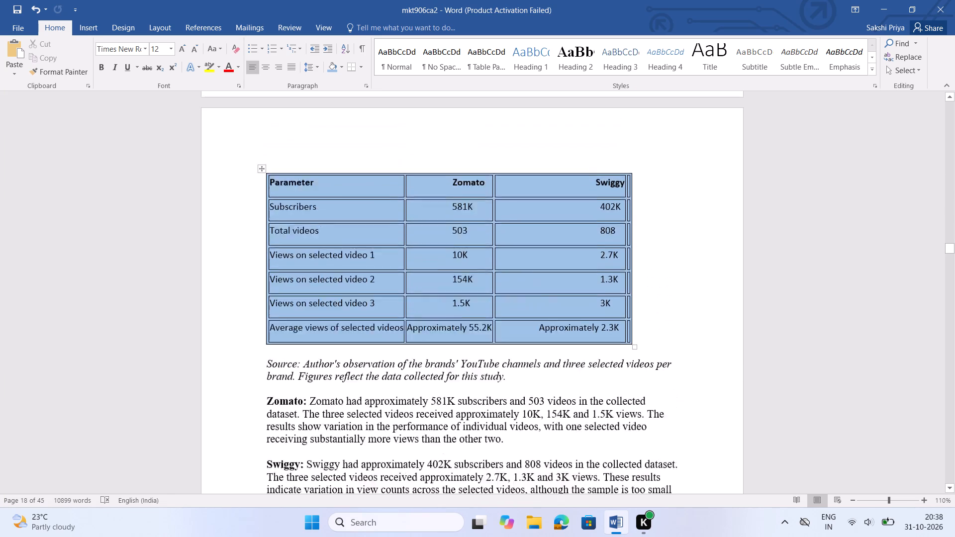
{"action": "scroll", "coordinate": [436, 197], "scroll_direction": "up", "scroll_amount": 2}
{"action": "scroll", "coordinate": [436, 197], "scroll_direction": "down", "scroll_amount": 5}
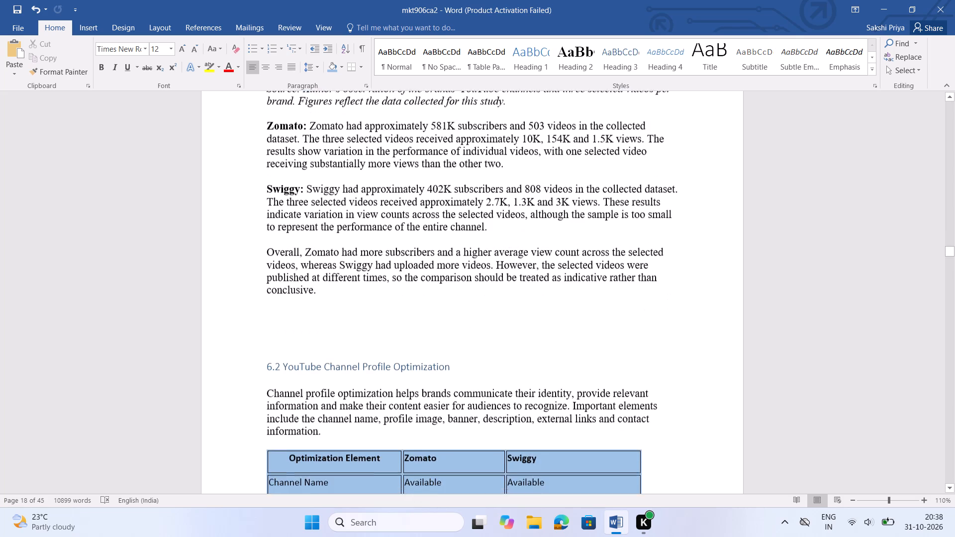
{"action": "scroll", "coordinate": [436, 197], "scroll_direction": "down", "scroll_amount": 4}
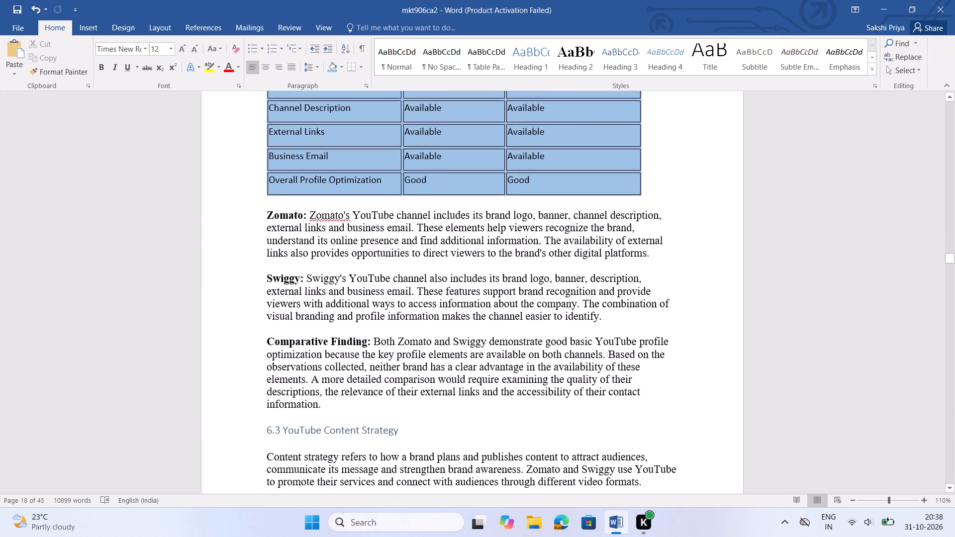
{"action": "scroll", "coordinate": [436, 197], "scroll_direction": "down", "scroll_amount": 5}
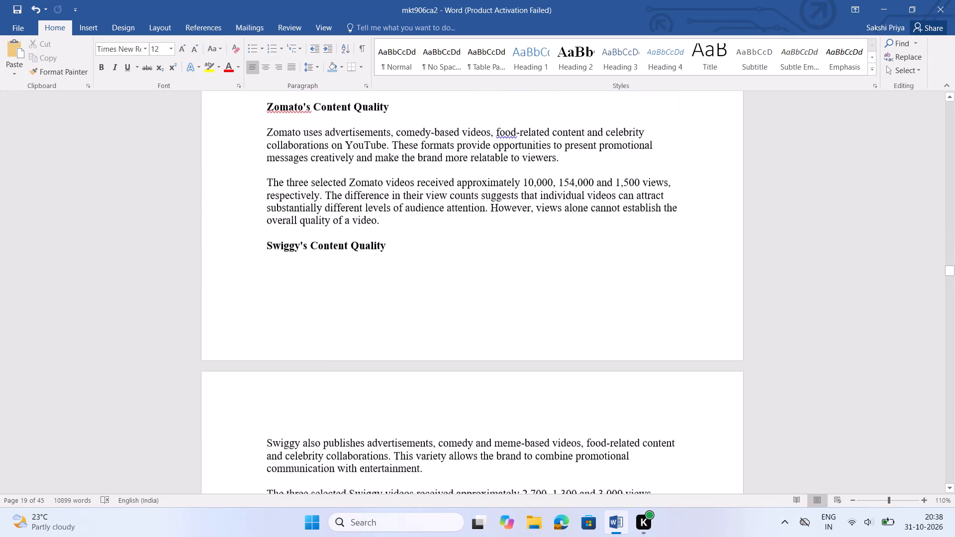
{"action": "scroll", "coordinate": [436, 197], "scroll_direction": "down", "scroll_amount": 4}
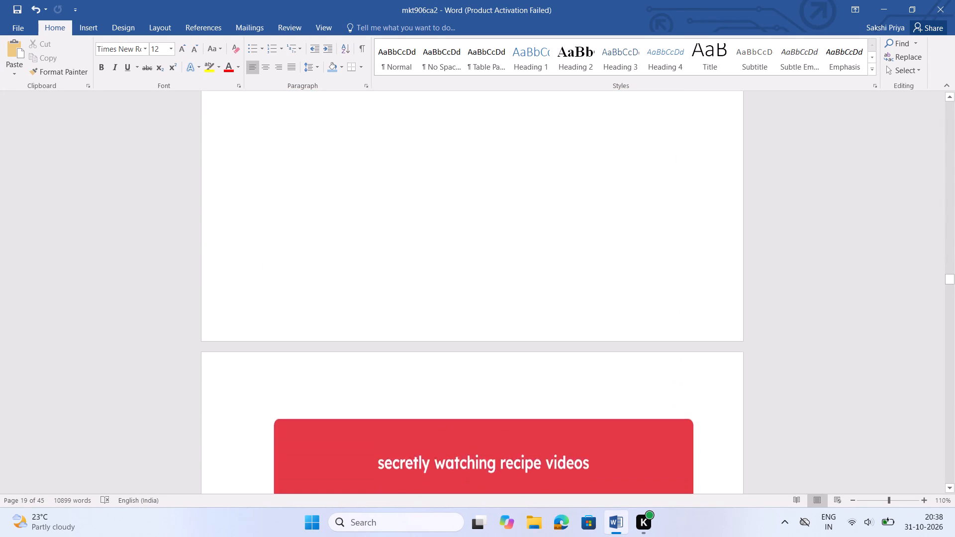
{"action": "scroll", "coordinate": [436, 197], "scroll_direction": "down", "scroll_amount": 4}
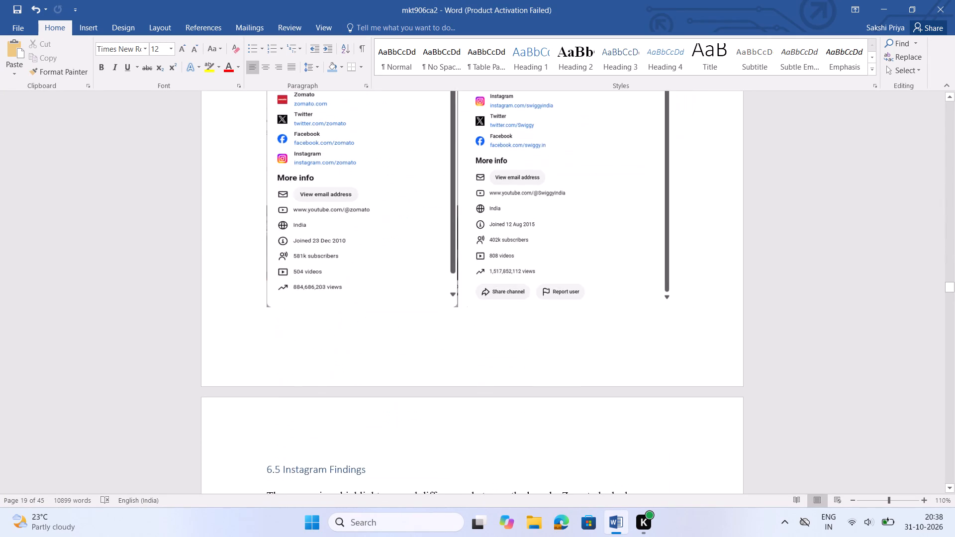
{"action": "scroll", "coordinate": [436, 197], "scroll_direction": "down", "scroll_amount": 4}
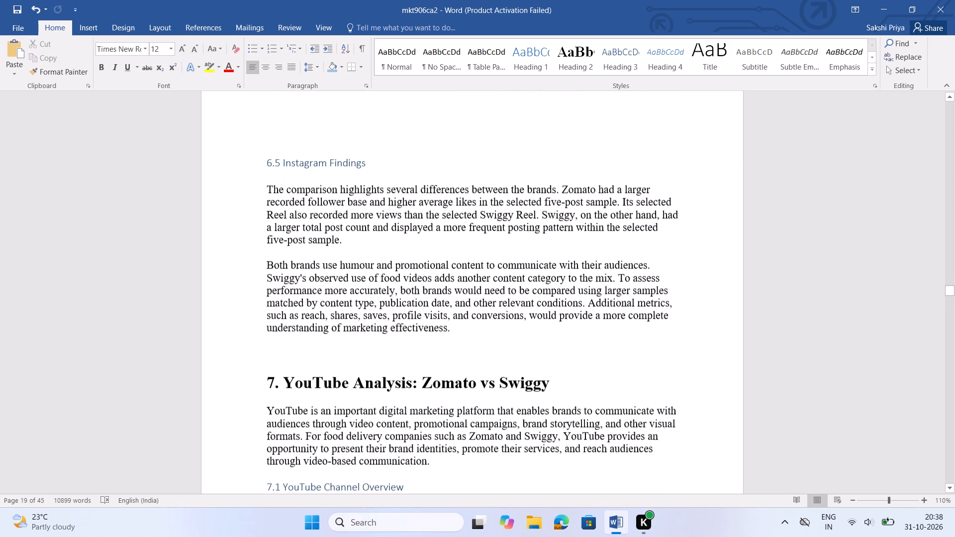
{"action": "scroll", "coordinate": [436, 197], "scroll_direction": "down", "scroll_amount": 1}
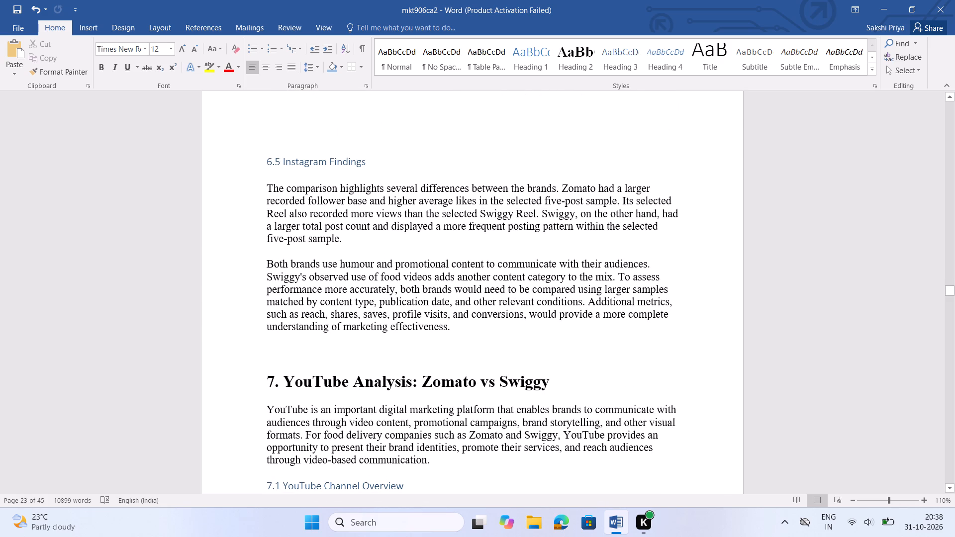
Recheck sections 6.3 and 6.4, the channel screenshots and section 7 up to 6.5 Audience Engagement for misplaced content and numbering.
{"action": "scroll", "coordinate": [451, 329], "scroll_direction": "up", "scroll_amount": 5}
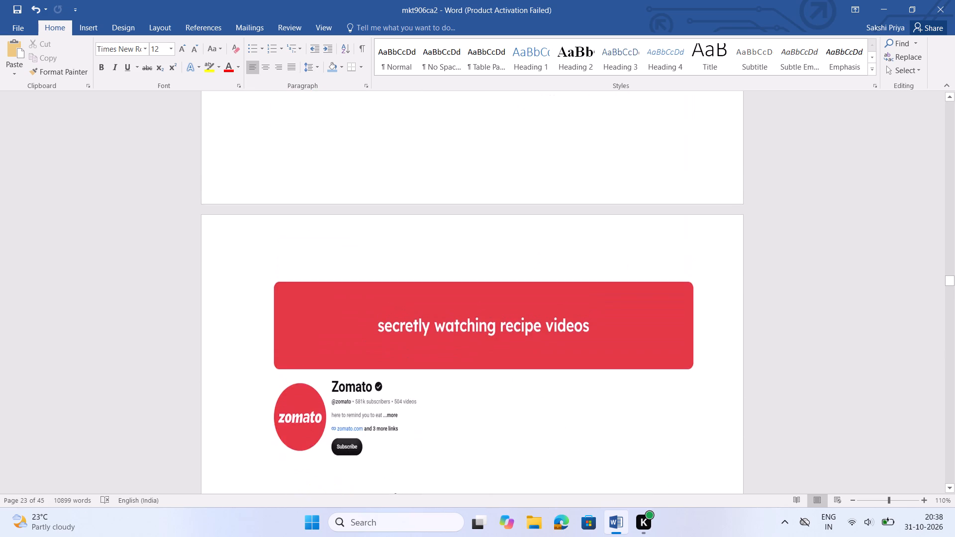
{"action": "scroll", "coordinate": [451, 329], "scroll_direction": "up", "scroll_amount": 1}
{"action": "scroll", "coordinate": [444, 282], "scroll_direction": "up", "scroll_amount": 2}
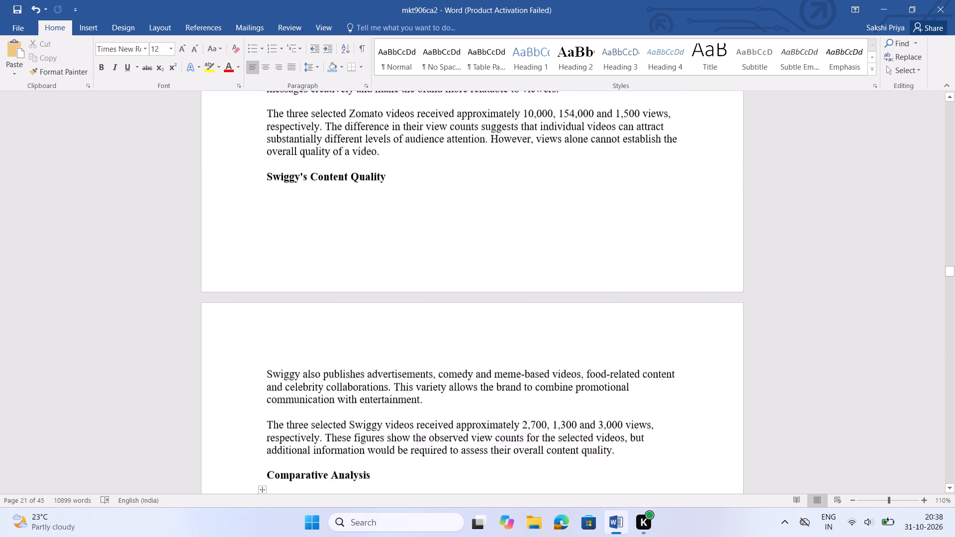
{"action": "scroll", "coordinate": [444, 282], "scroll_direction": "up", "scroll_amount": 1}
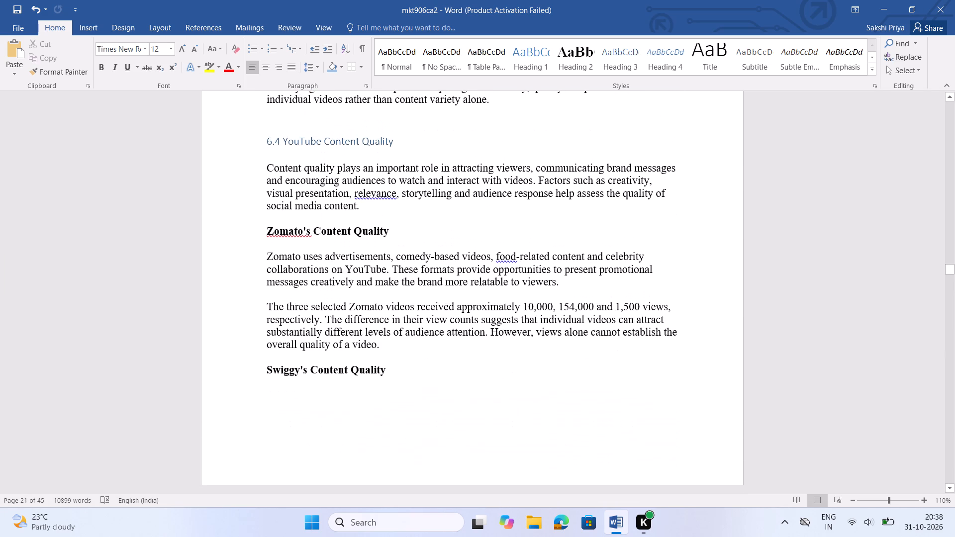
{"action": "scroll", "coordinate": [444, 282], "scroll_direction": "up", "scroll_amount": 2}
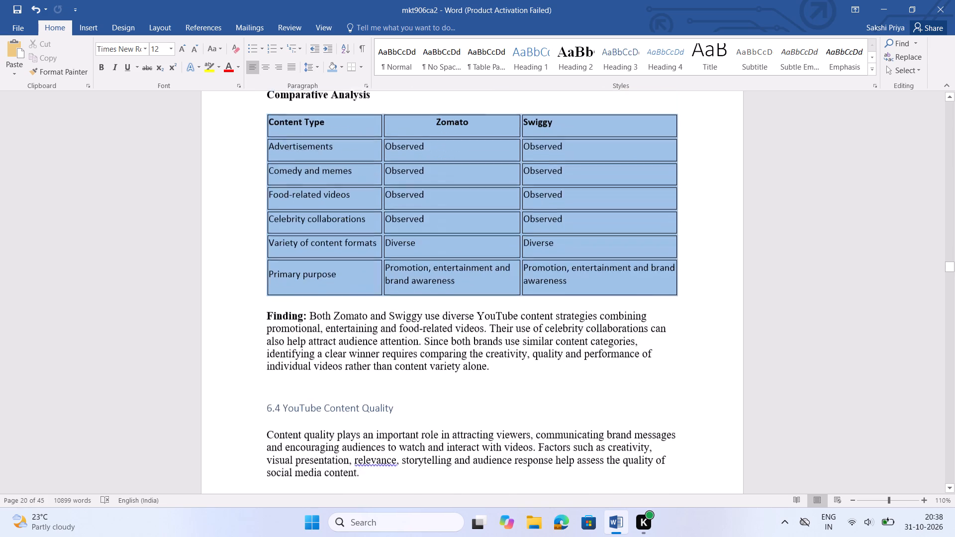
{"action": "scroll", "coordinate": [444, 282], "scroll_direction": "up", "scroll_amount": 1}
{"action": "scroll", "coordinate": [444, 282], "scroll_direction": "down", "scroll_amount": 1}
{"action": "scroll", "coordinate": [444, 282], "scroll_direction": "up", "scroll_amount": 3}
{"action": "scroll", "coordinate": [444, 282], "scroll_direction": "down", "scroll_amount": 2}
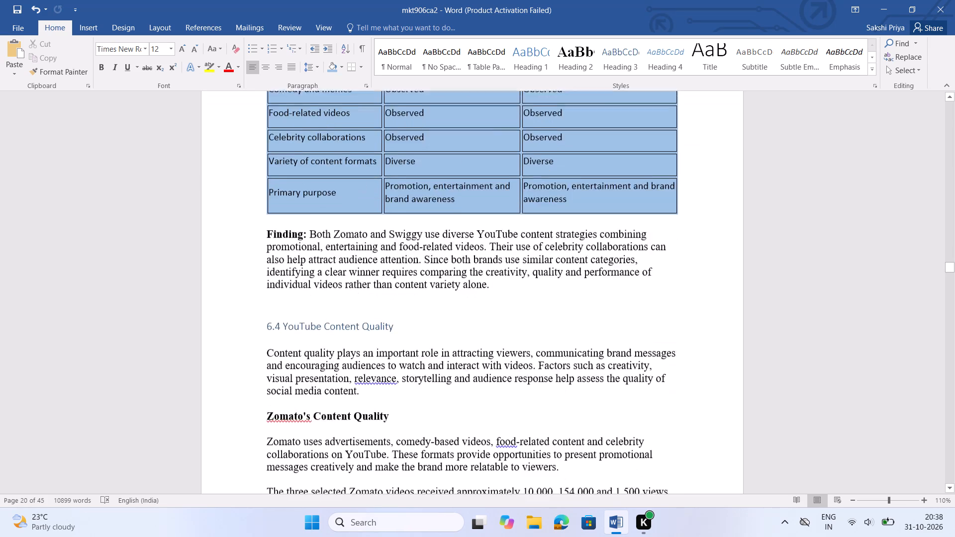
{"action": "scroll", "coordinate": [444, 282], "scroll_direction": "down", "scroll_amount": 4}
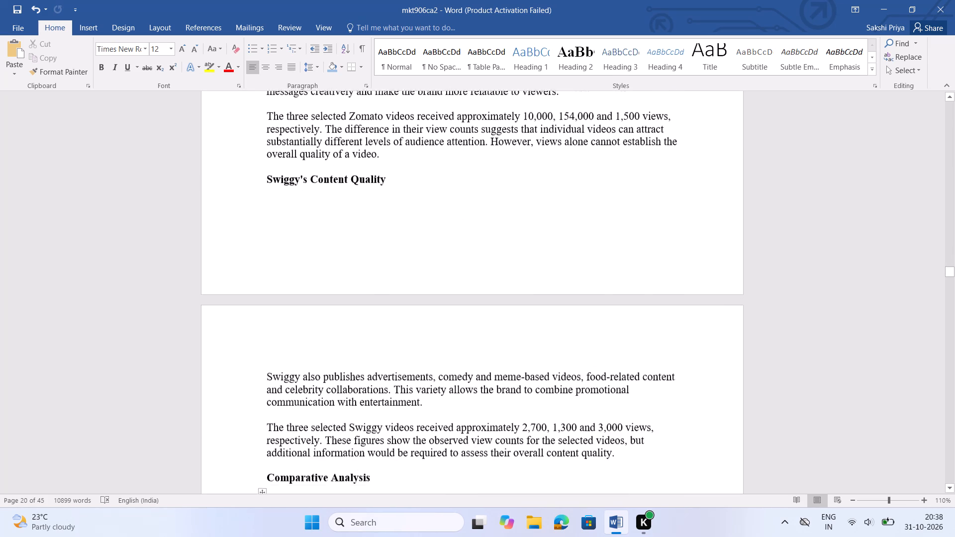
{"action": "scroll", "coordinate": [444, 282], "scroll_direction": "down", "scroll_amount": 4}
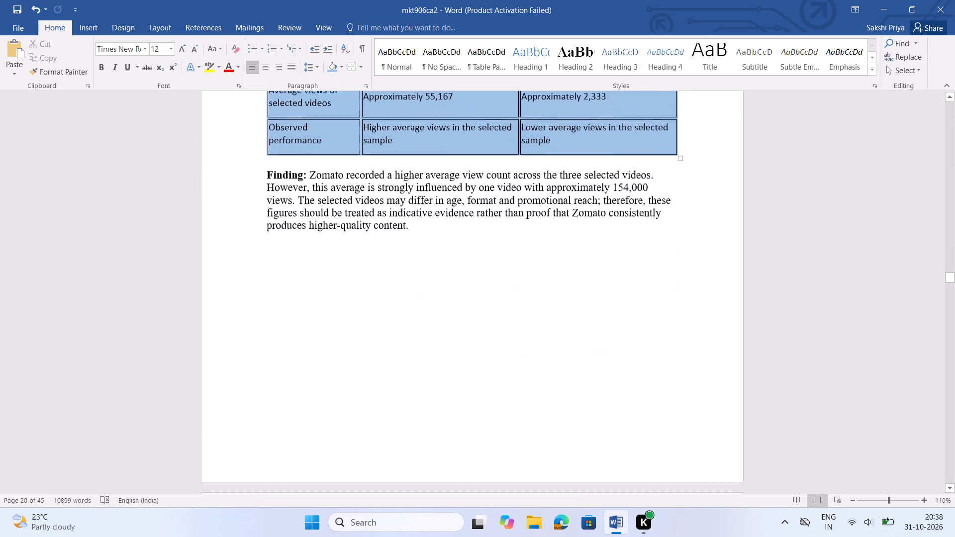
{"action": "scroll", "coordinate": [444, 282], "scroll_direction": "down", "scroll_amount": 2}
{"action": "scroll", "coordinate": [444, 282], "scroll_direction": "up", "scroll_amount": 1}
{"action": "scroll", "coordinate": [444, 282], "scroll_direction": "down", "scroll_amount": 2}
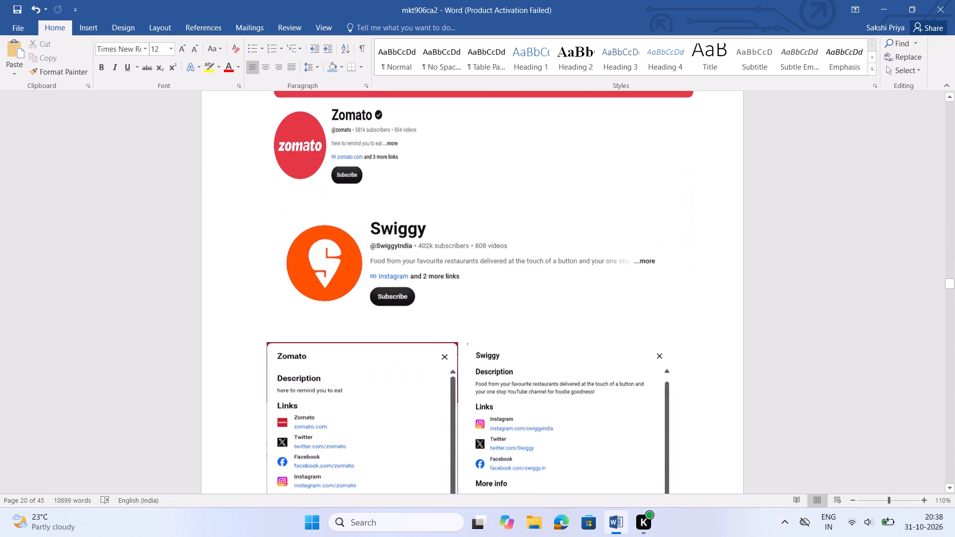
{"action": "scroll", "coordinate": [444, 282], "scroll_direction": "down", "scroll_amount": 4}
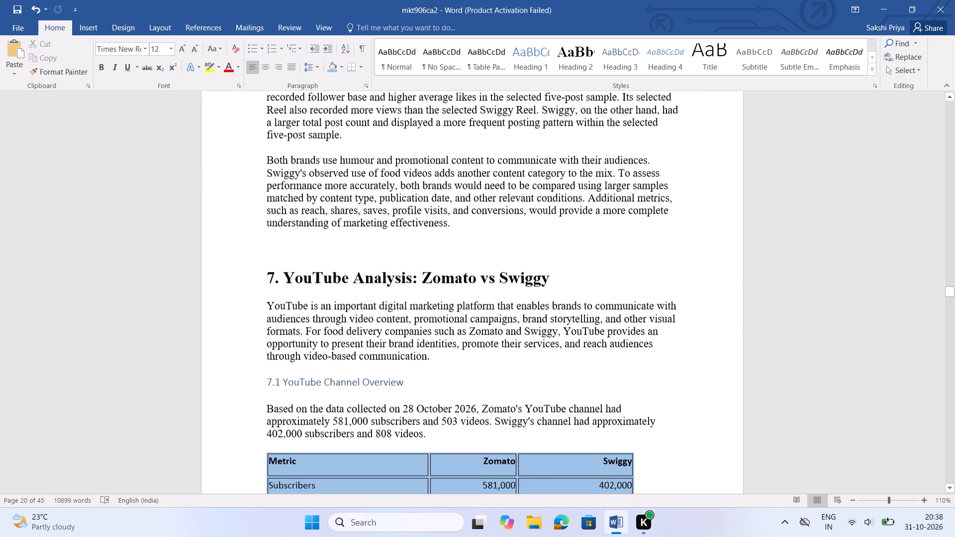
{"action": "scroll", "coordinate": [462, 291], "scroll_direction": "down", "scroll_amount": 1}
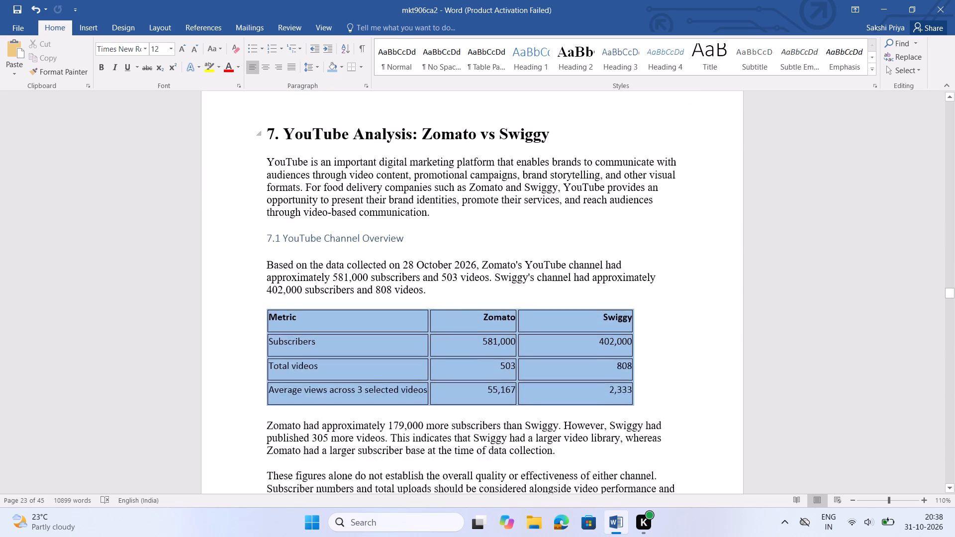
{"action": "scroll", "coordinate": [462, 291], "scroll_direction": "down", "scroll_amount": 4}
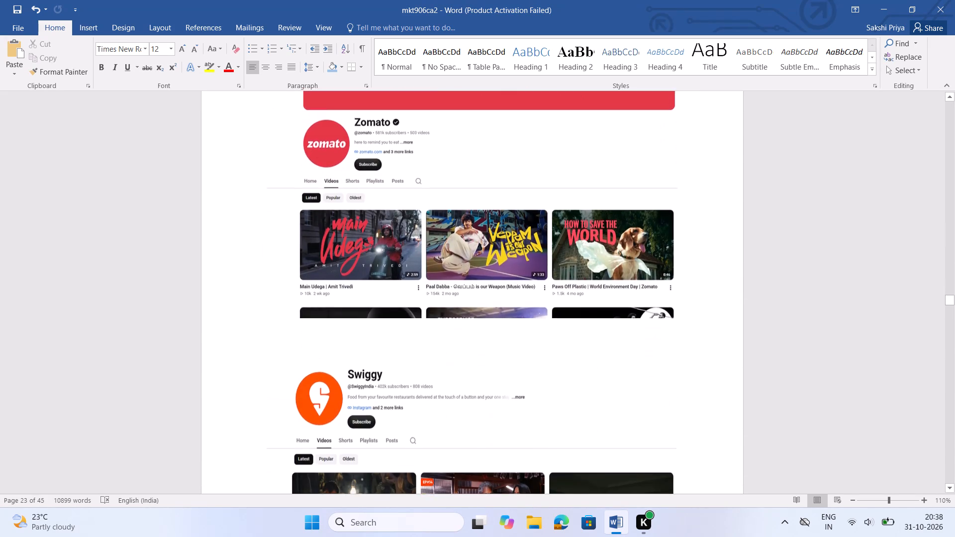
{"action": "scroll", "coordinate": [462, 291], "scroll_direction": "down", "scroll_amount": 3}
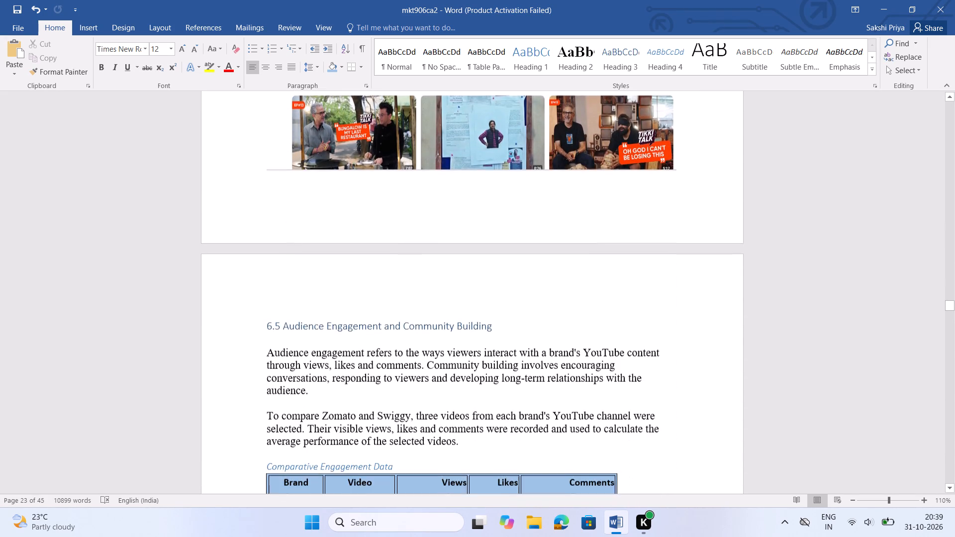
Move the 6.5 Instagram Findings heading and its two paragraphs from above section 7 to directly below the section 6.4 Finding paragraph.
{"action": "scroll", "coordinate": [462, 291], "scroll_direction": "up", "scroll_amount": 7}
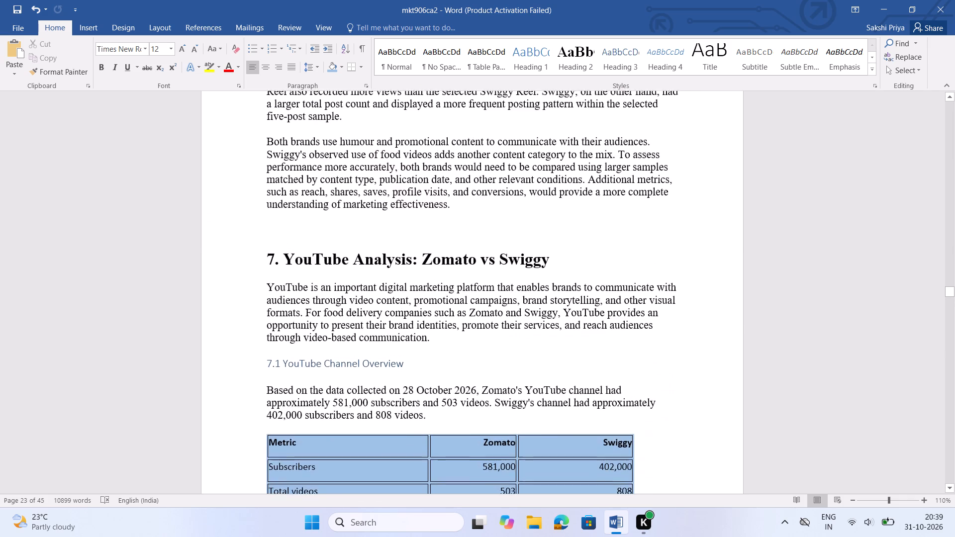
{"action": "scroll", "coordinate": [462, 291], "scroll_direction": "up", "scroll_amount": 1}
{"action": "left_click_drag", "start_coordinate": [458, 369], "coordinate": [274, 269]}
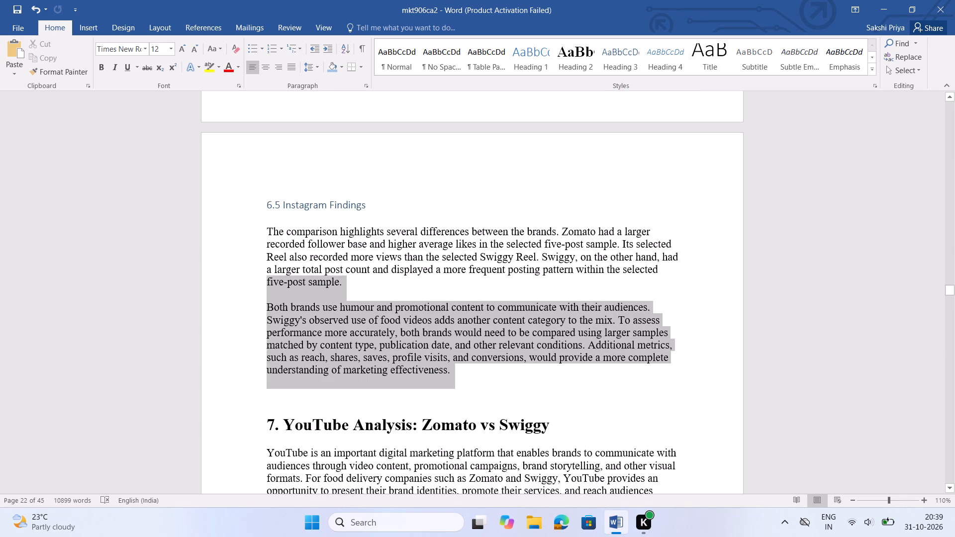
{"action": "left_click_drag", "start_coordinate": [274, 269], "coordinate": [257, 204]}
{"action": "key", "text": "ctrl+c"}
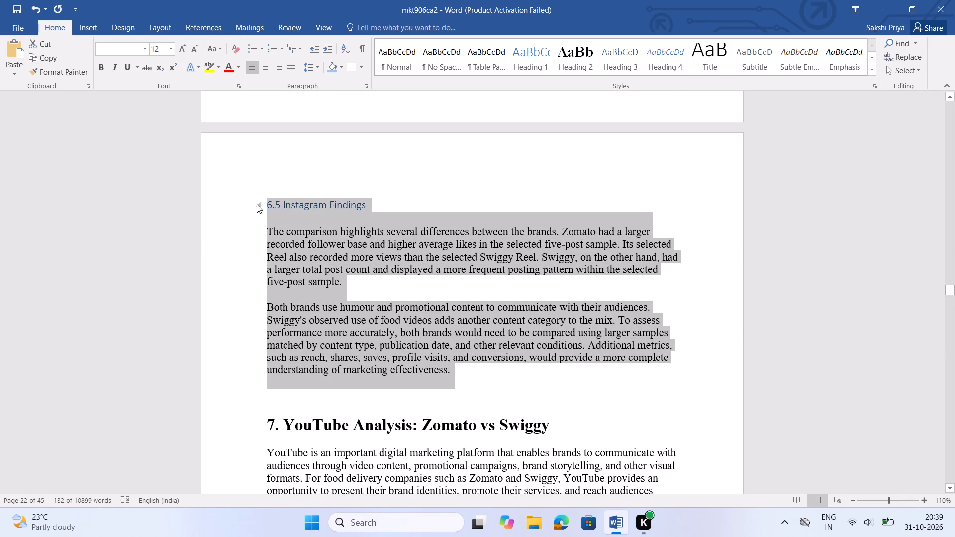
{"action": "scroll", "coordinate": [367, 187], "scroll_direction": "up", "scroll_amount": 1}
{"action": "key", "text": "BackSpace"}
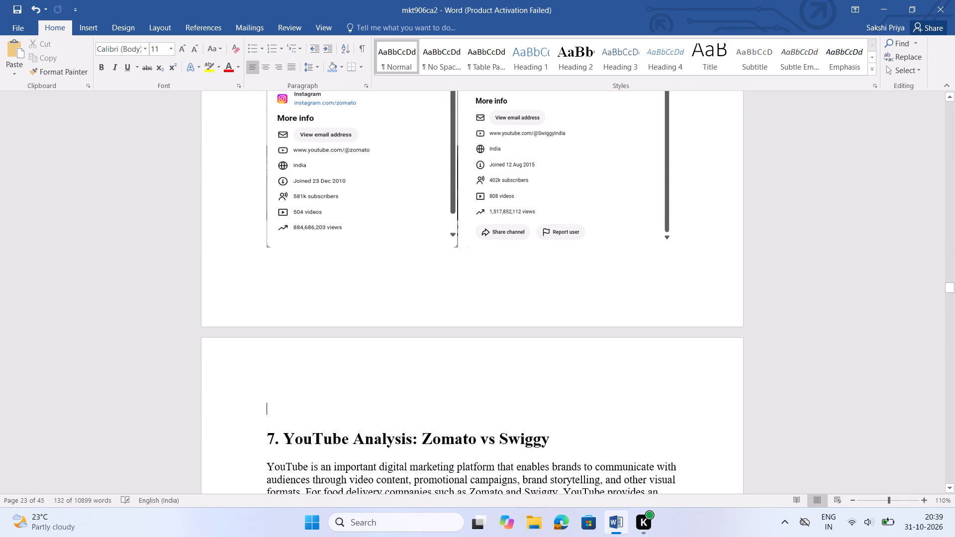
{"action": "scroll", "coordinate": [419, 201], "scroll_direction": "up", "scroll_amount": 4}
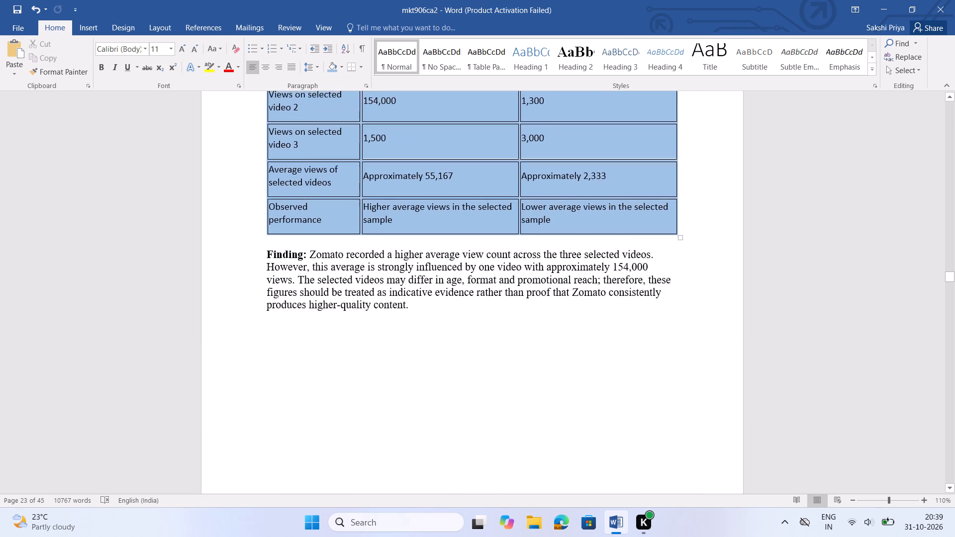
{"action": "scroll", "coordinate": [419, 201], "scroll_direction": "down", "scroll_amount": 1}
{"action": "left_click", "coordinate": [332, 226]}
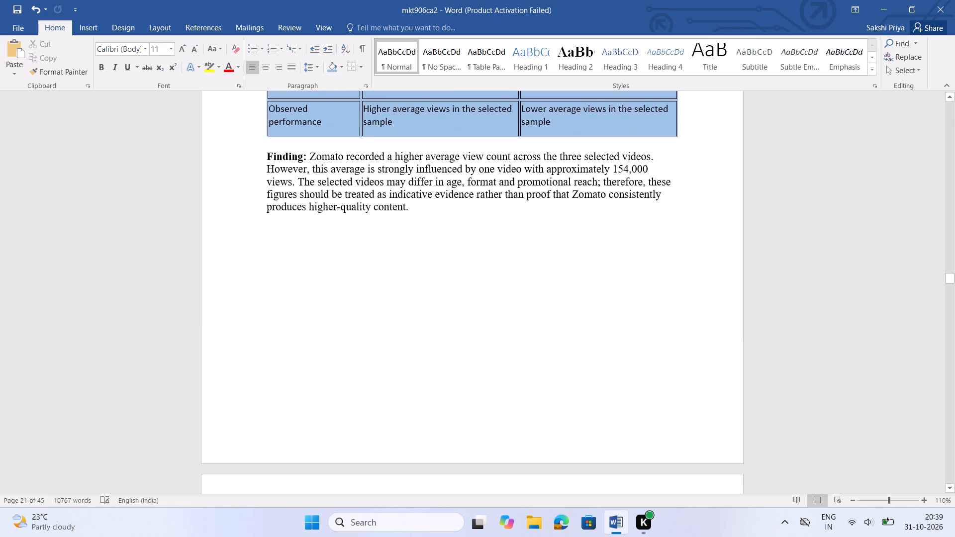
{"action": "key", "text": "ctrl+v"}
{"action": "scroll", "coordinate": [353, 274], "scroll_direction": "up", "scroll_amount": 2}
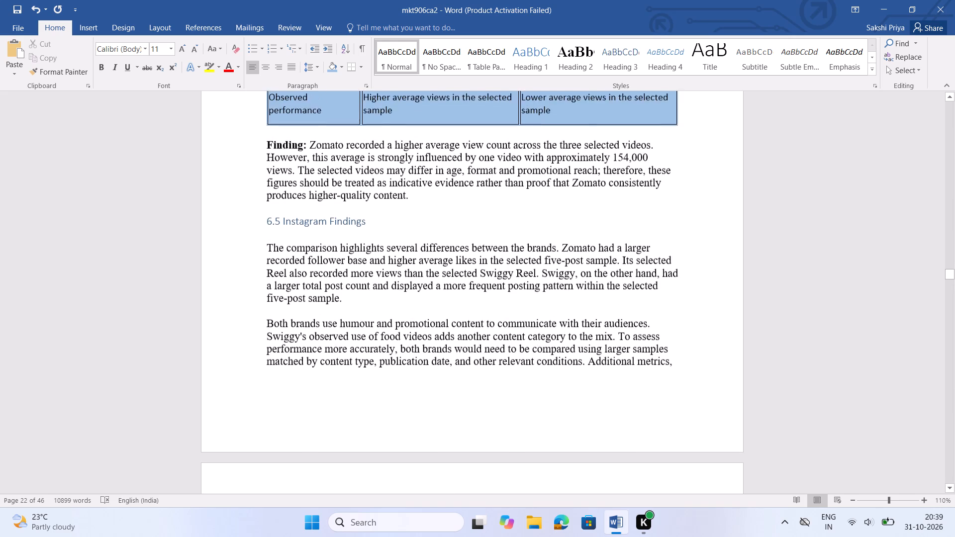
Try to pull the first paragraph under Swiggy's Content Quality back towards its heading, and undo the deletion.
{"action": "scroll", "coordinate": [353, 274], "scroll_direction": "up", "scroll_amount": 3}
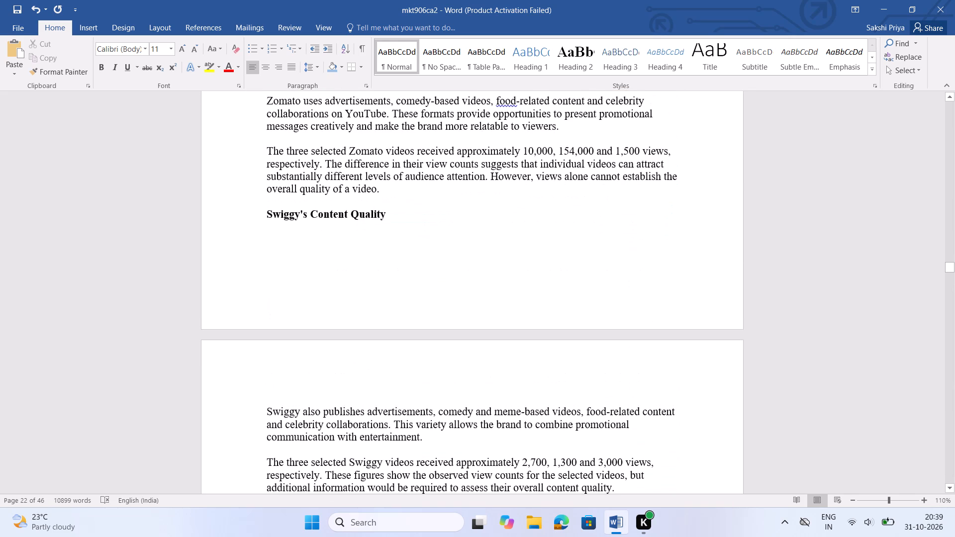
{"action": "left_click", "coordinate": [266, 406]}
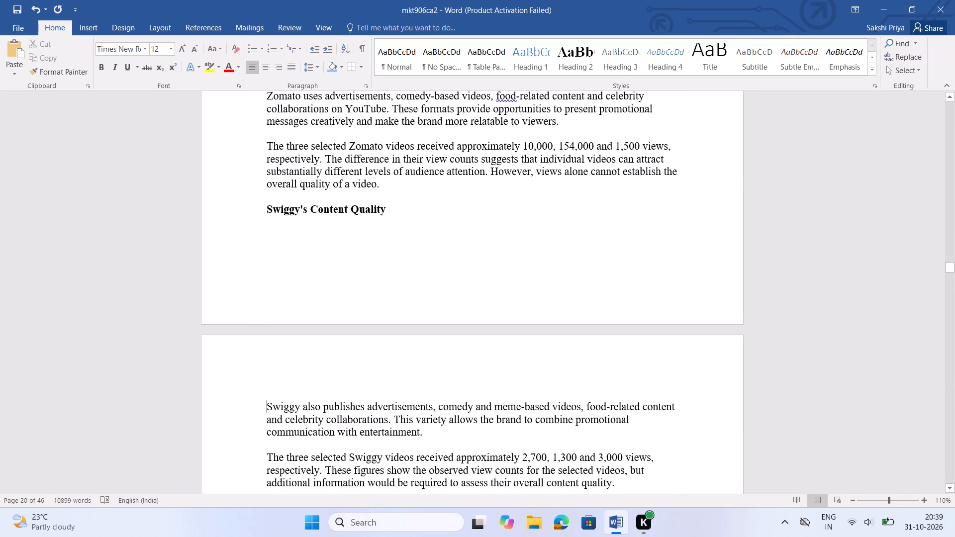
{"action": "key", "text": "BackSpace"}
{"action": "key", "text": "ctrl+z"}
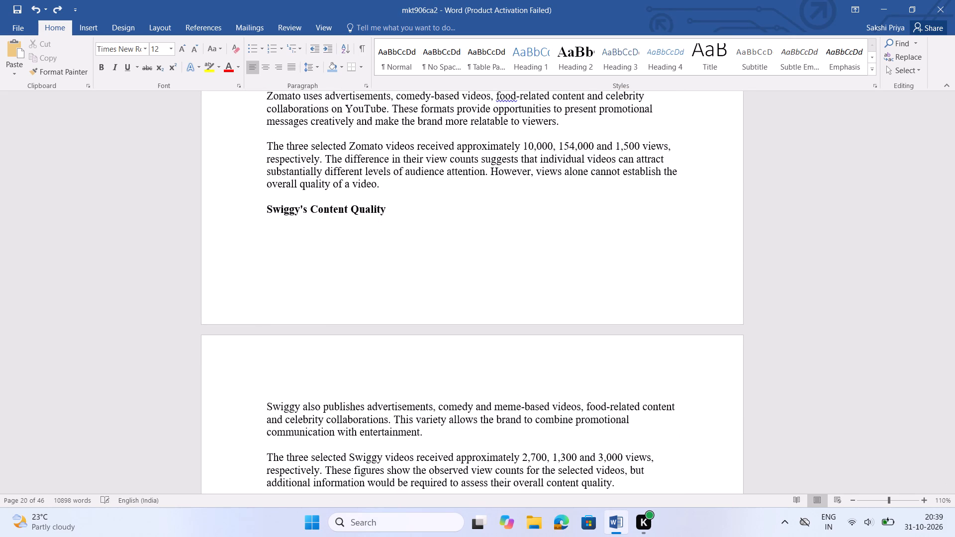
Delete the blank line above the 6.4 YouTube Content Quality heading.
{"action": "scroll", "coordinate": [285, 257], "scroll_direction": "up", "scroll_amount": 1}
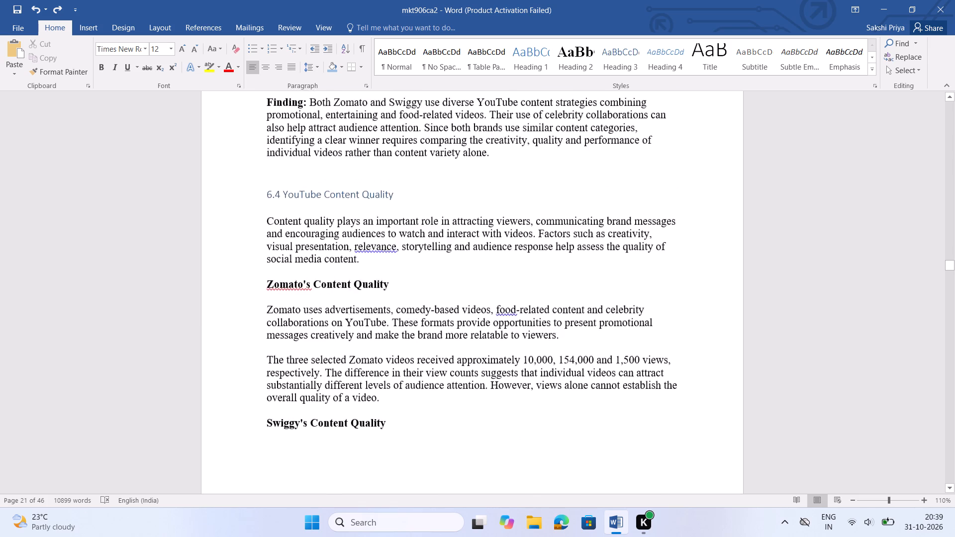
{"action": "scroll", "coordinate": [285, 257], "scroll_direction": "up", "scroll_amount": 1}
{"action": "left_click", "coordinate": [269, 315]}
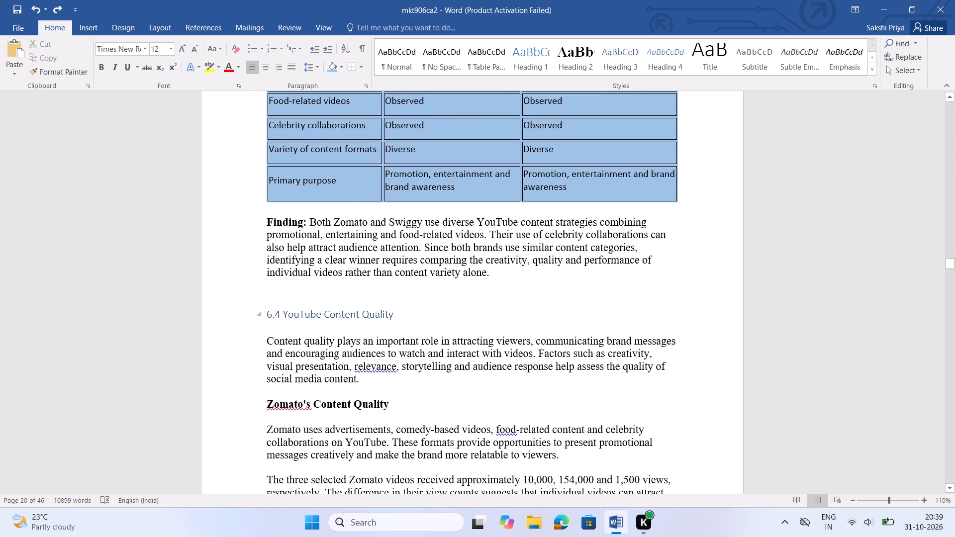
{"action": "key", "text": "BackSpace"}
Slightly reduce the height of the Zomato channel header picture so the details pictures can fit on the same page.
{"action": "scroll", "coordinate": [382, 415], "scroll_direction": "down", "scroll_amount": 5}
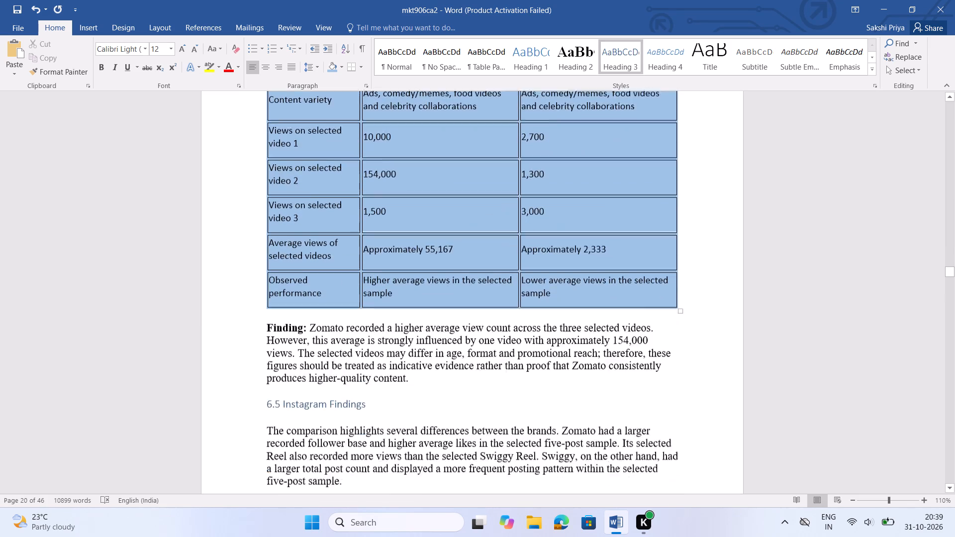
{"action": "scroll", "coordinate": [382, 415], "scroll_direction": "down", "scroll_amount": 4}
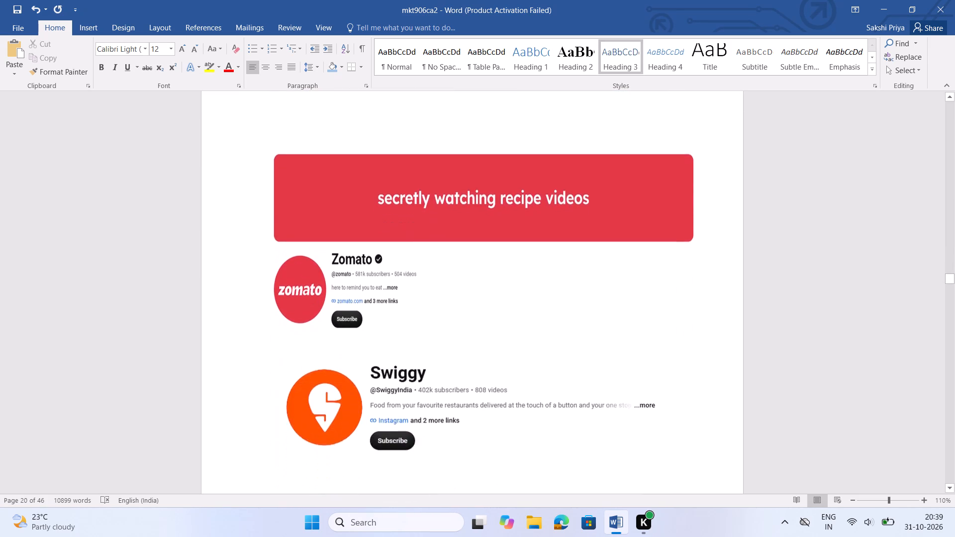
{"action": "scroll", "coordinate": [382, 415], "scroll_direction": "down", "scroll_amount": 3}
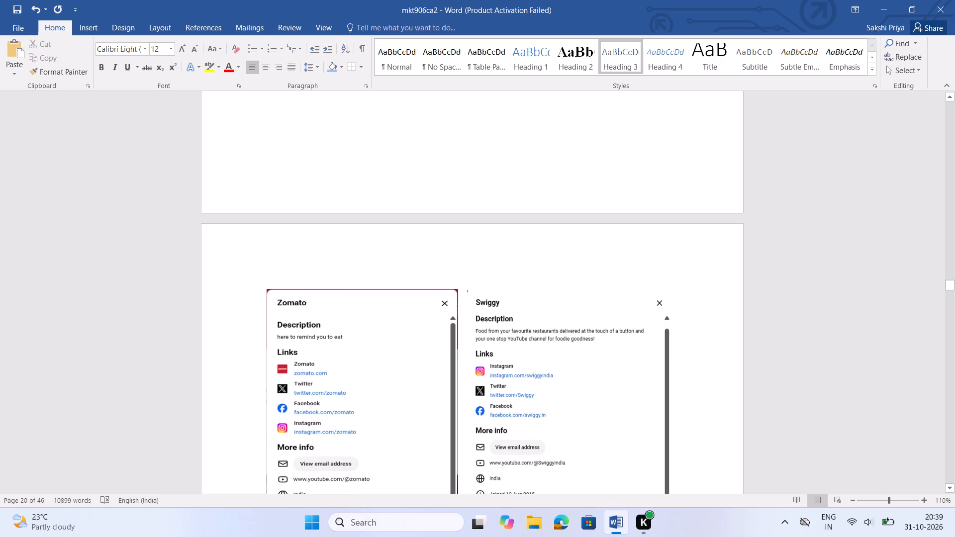
{"action": "scroll", "coordinate": [382, 415], "scroll_direction": "up", "scroll_amount": 3}
{"action": "left_click", "coordinate": [486, 272]}
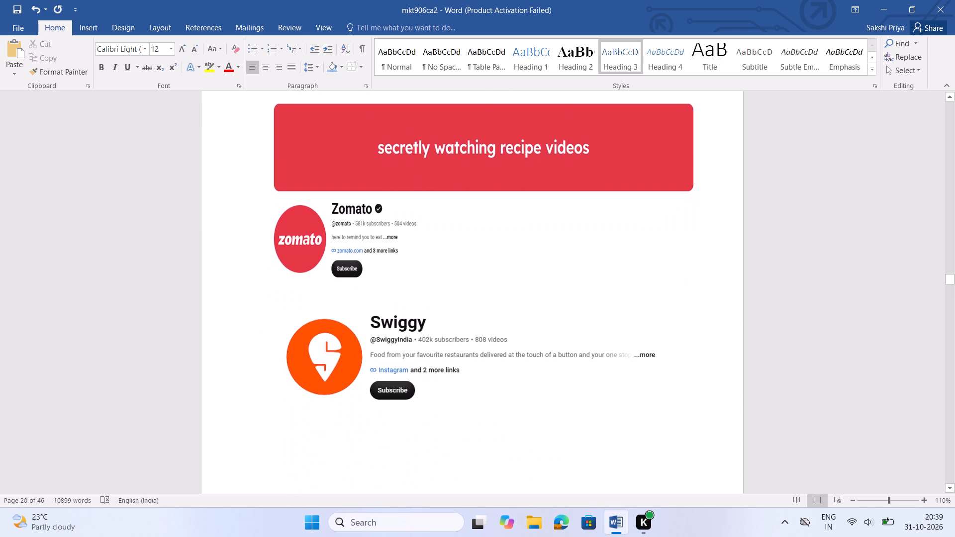
{"action": "left_click_drag", "start_coordinate": [483, 280], "coordinate": [486, 261]}
Check the page layout around the header and details pictures, and the YouTube sections before them.
{"action": "scroll", "coordinate": [496, 330], "scroll_direction": "down", "scroll_amount": 1}
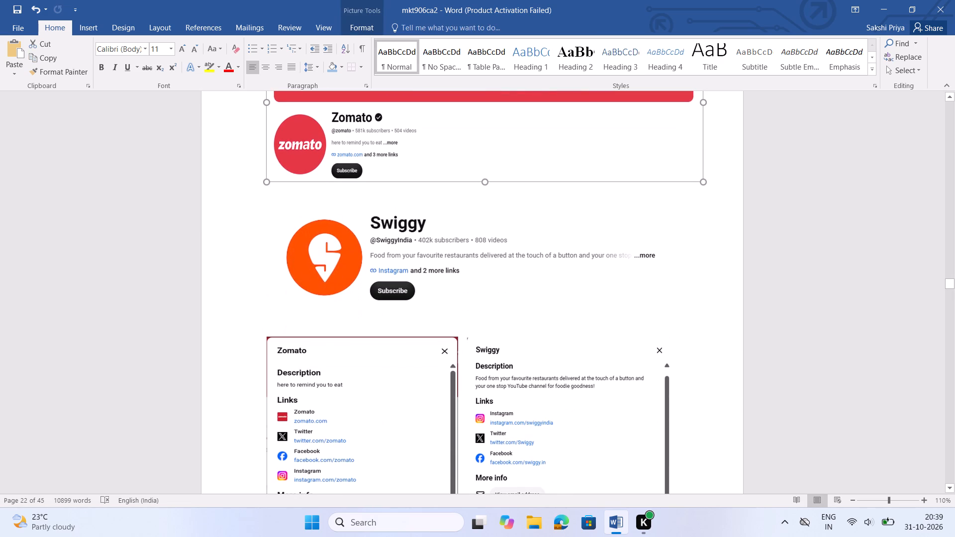
{"action": "scroll", "coordinate": [496, 330], "scroll_direction": "down", "scroll_amount": 3}
{"action": "scroll", "coordinate": [496, 330], "scroll_direction": "up", "scroll_amount": 3}
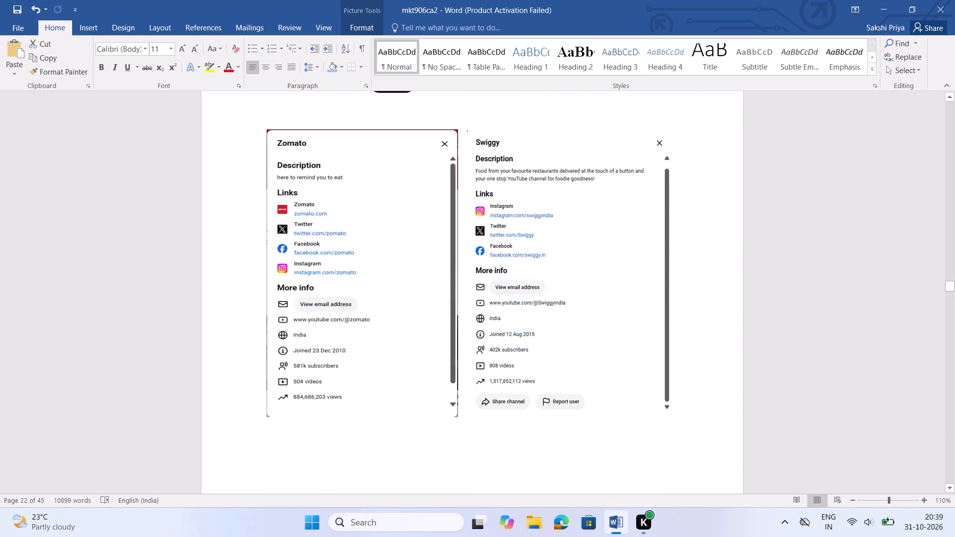
{"action": "scroll", "coordinate": [496, 330], "scroll_direction": "up", "scroll_amount": 5}
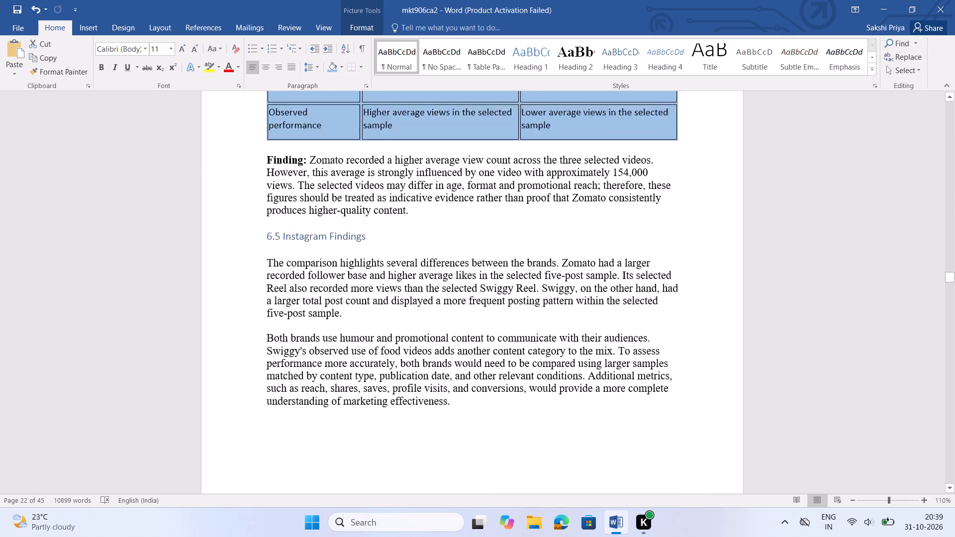
{"action": "scroll", "coordinate": [496, 330], "scroll_direction": "up", "scroll_amount": 1}
{"action": "scroll", "coordinate": [496, 330], "scroll_direction": "down", "scroll_amount": 2}
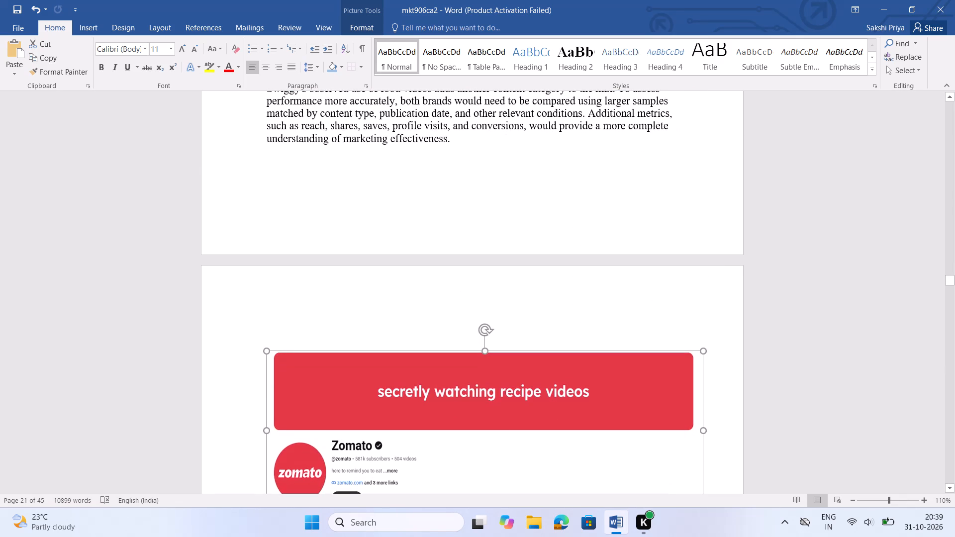
{"action": "left_click", "coordinate": [439, 331]}
{"action": "scroll", "coordinate": [439, 331], "scroll_direction": "down", "scroll_amount": 3}
{"action": "scroll", "coordinate": [439, 331], "scroll_direction": "up", "scroll_amount": 11}
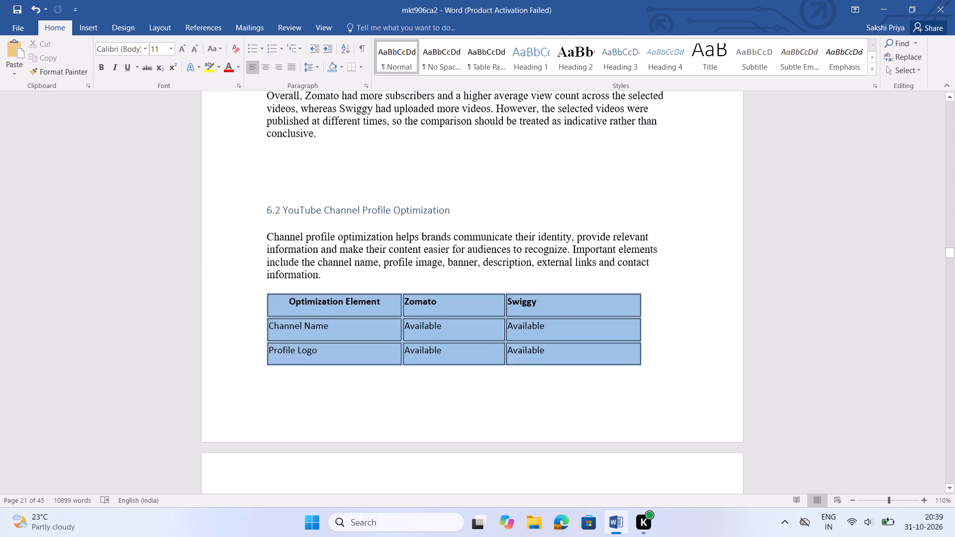
Review the page layout from the YouTube Channel Profile Optimization section through to the references and closing note on the last page.
{"action": "scroll", "coordinate": [439, 331], "scroll_direction": "down", "scroll_amount": 12}
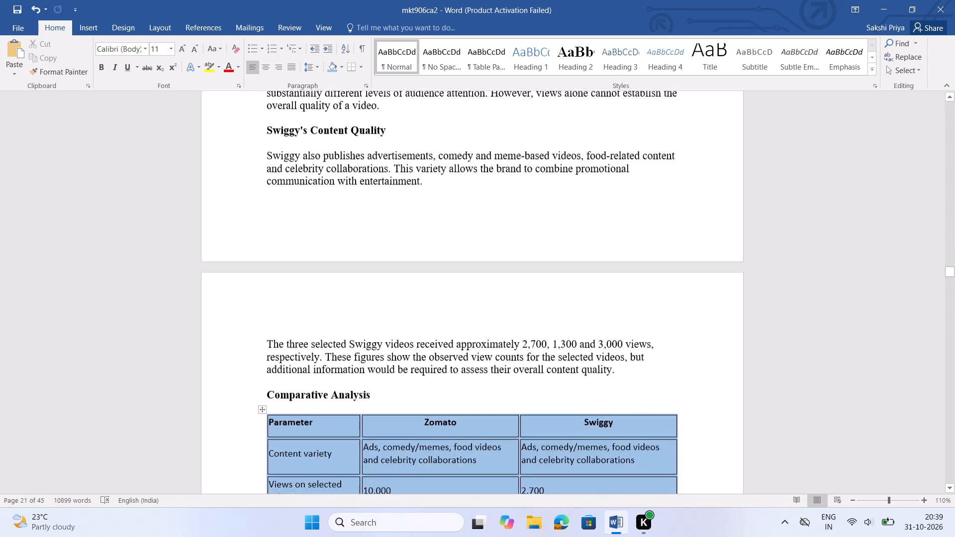
{"action": "scroll", "coordinate": [439, 331], "scroll_direction": "down", "scroll_amount": 8}
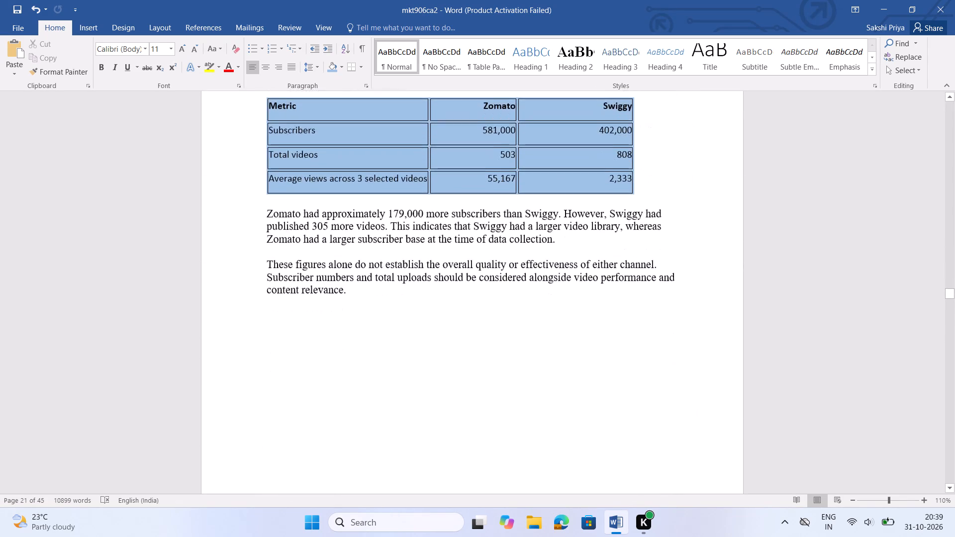
{"action": "scroll", "coordinate": [439, 331], "scroll_direction": "down", "scroll_amount": 1}
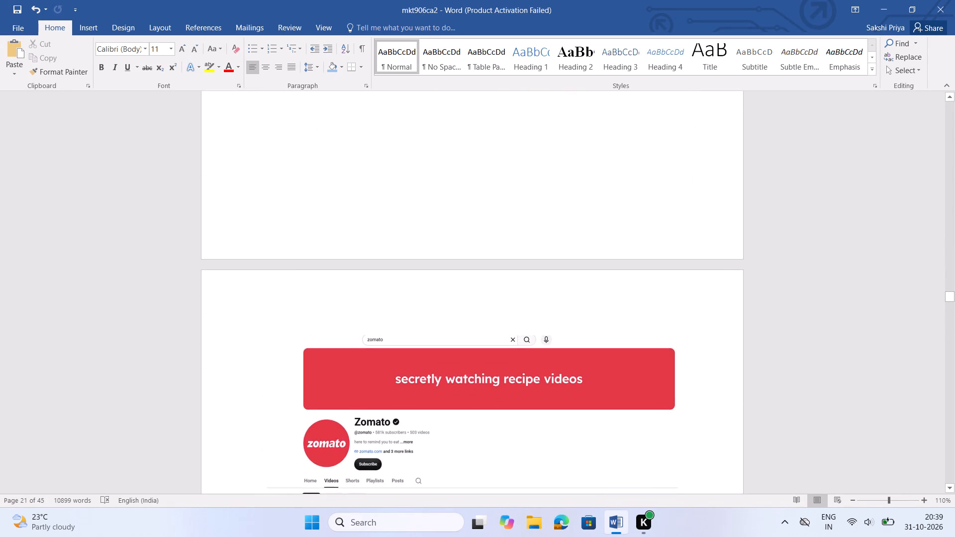
{"action": "scroll", "coordinate": [439, 331], "scroll_direction": "down", "scroll_amount": 4}
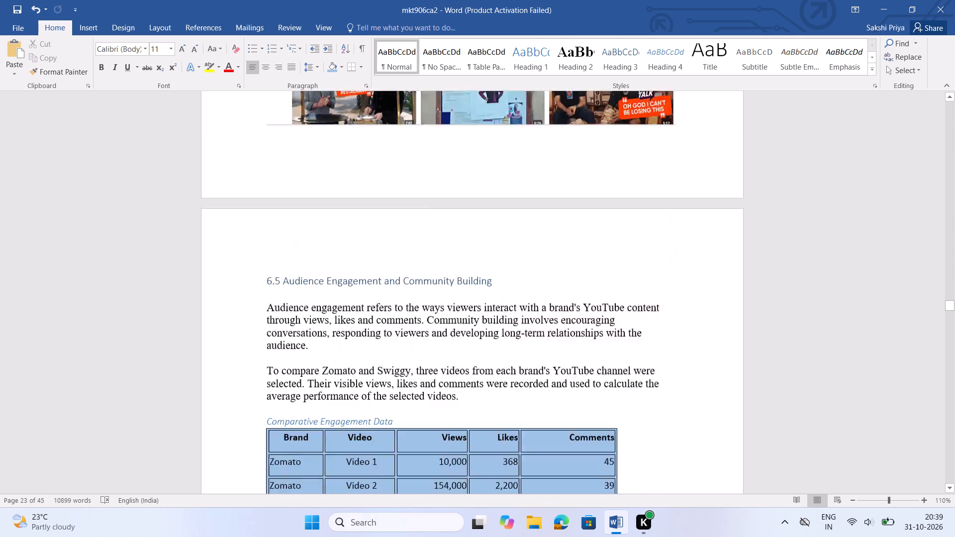
{"action": "scroll", "coordinate": [439, 331], "scroll_direction": "down", "scroll_amount": 4}
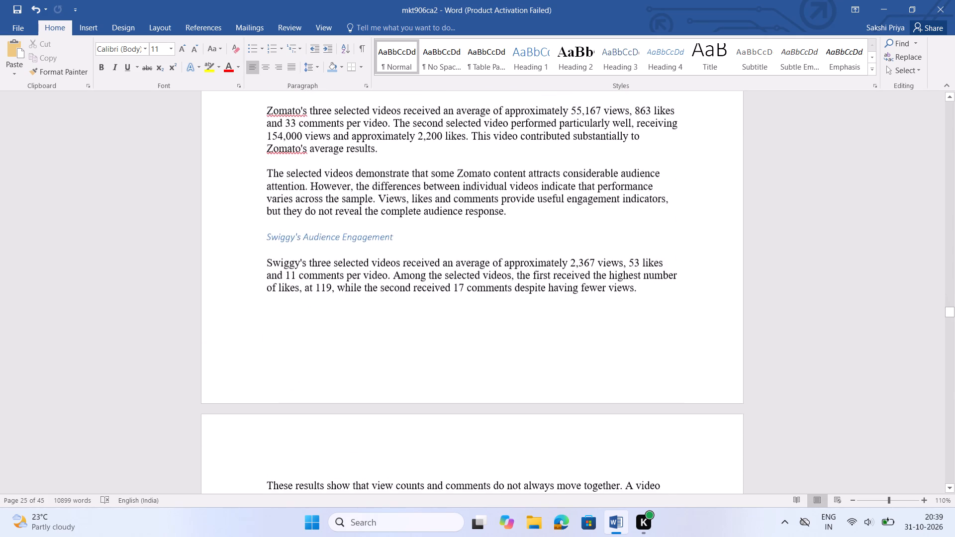
{"action": "scroll", "coordinate": [439, 331], "scroll_direction": "down", "scroll_amount": 14}
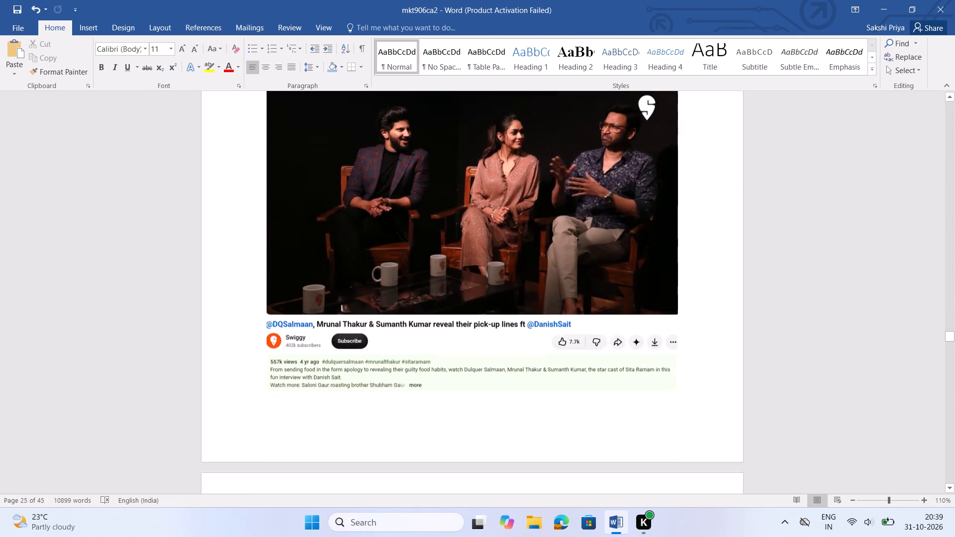
{"action": "scroll", "coordinate": [439, 331], "scroll_direction": "down", "scroll_amount": 20}
{"action": "scroll", "coordinate": [439, 331], "scroll_direction": "down", "scroll_amount": 15}
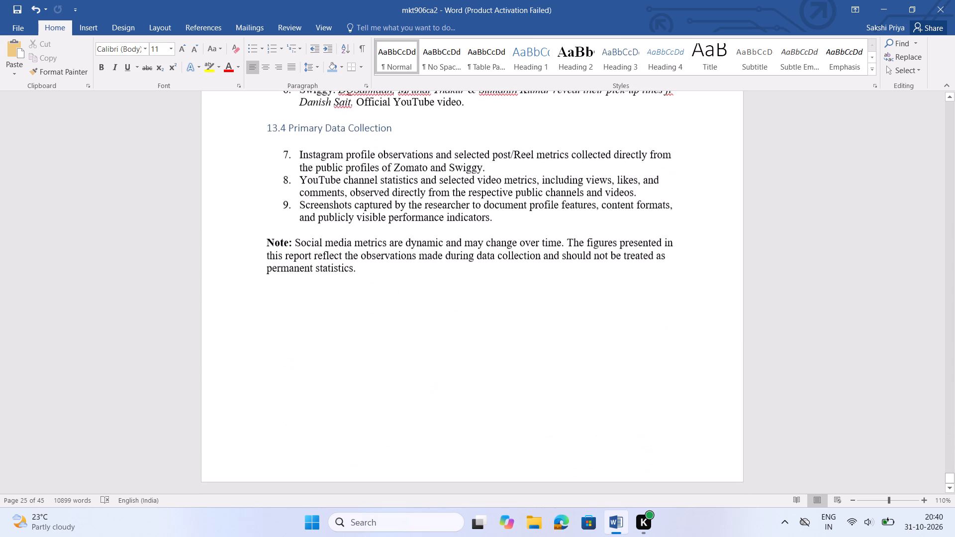
Save the report document.
{"action": "key", "text": "ctrl+s"}
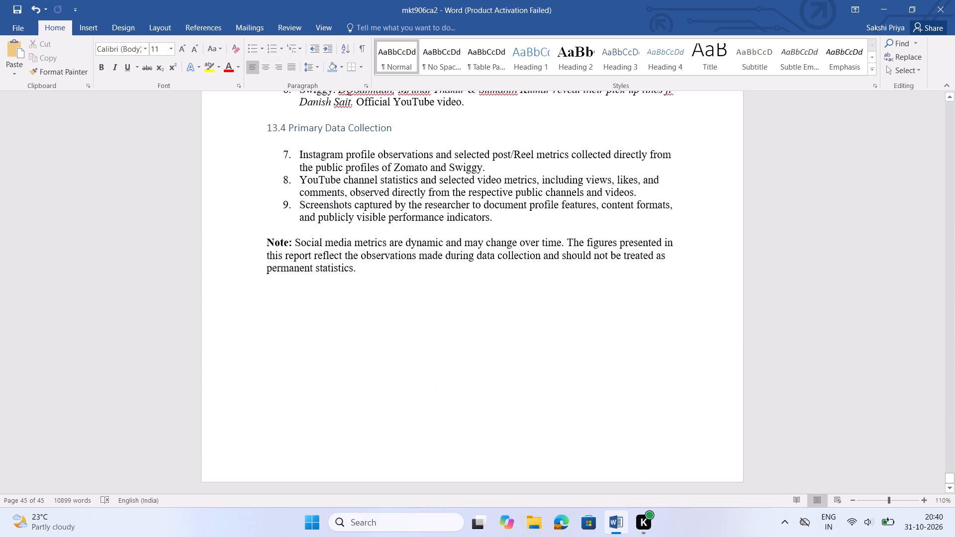
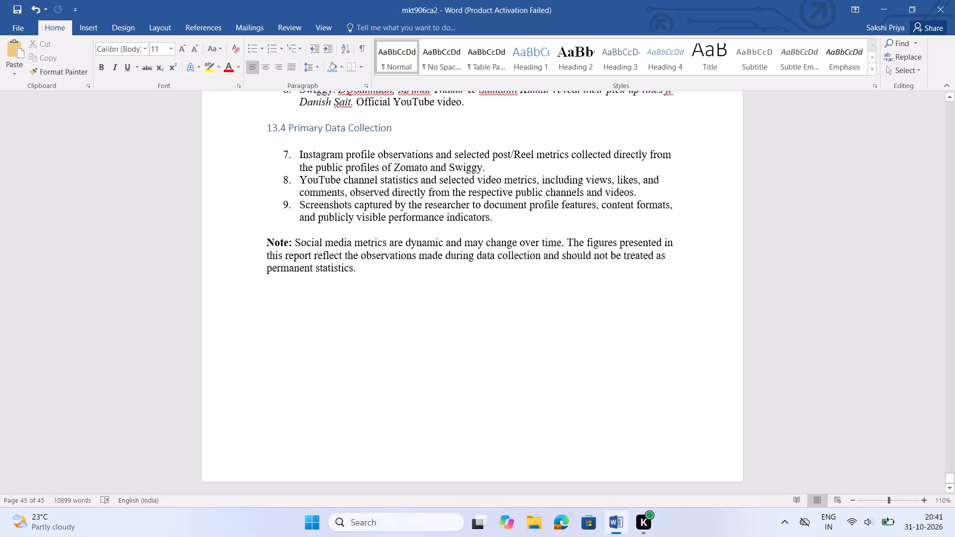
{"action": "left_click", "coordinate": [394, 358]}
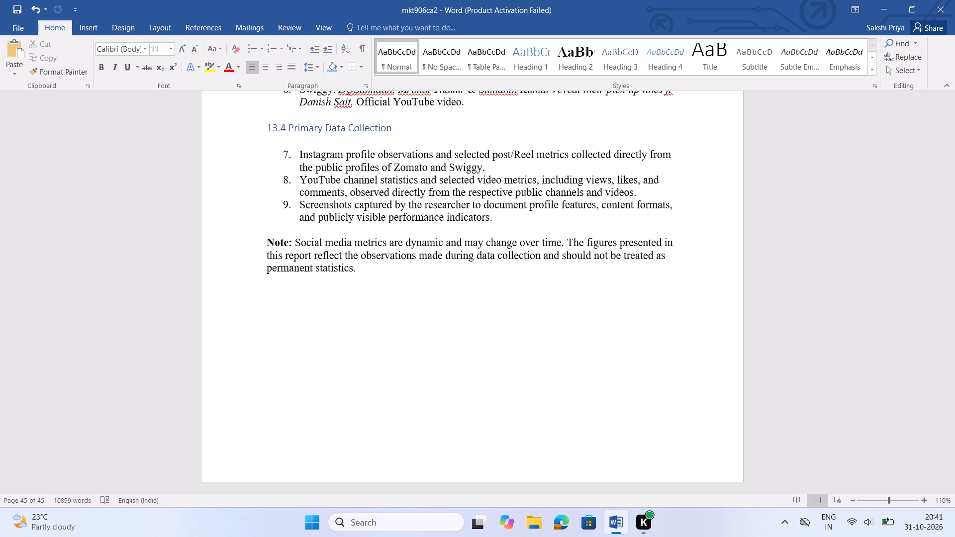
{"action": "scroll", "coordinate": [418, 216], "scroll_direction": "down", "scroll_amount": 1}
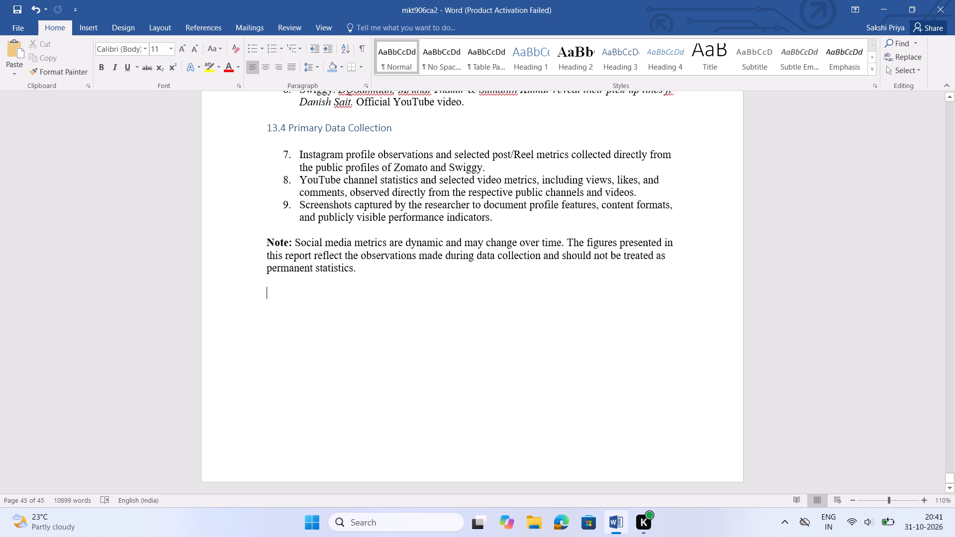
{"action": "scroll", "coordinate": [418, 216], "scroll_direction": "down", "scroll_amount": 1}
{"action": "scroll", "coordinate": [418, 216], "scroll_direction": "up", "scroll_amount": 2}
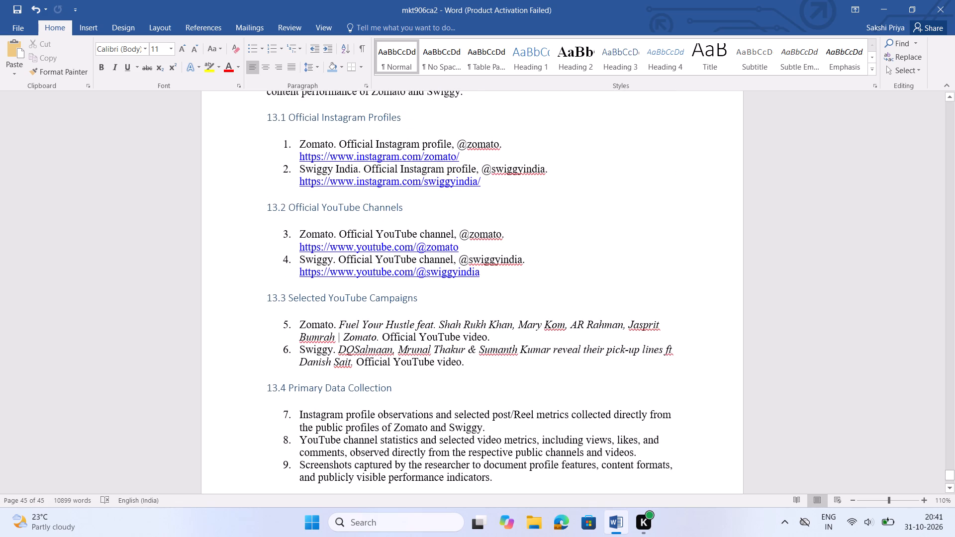